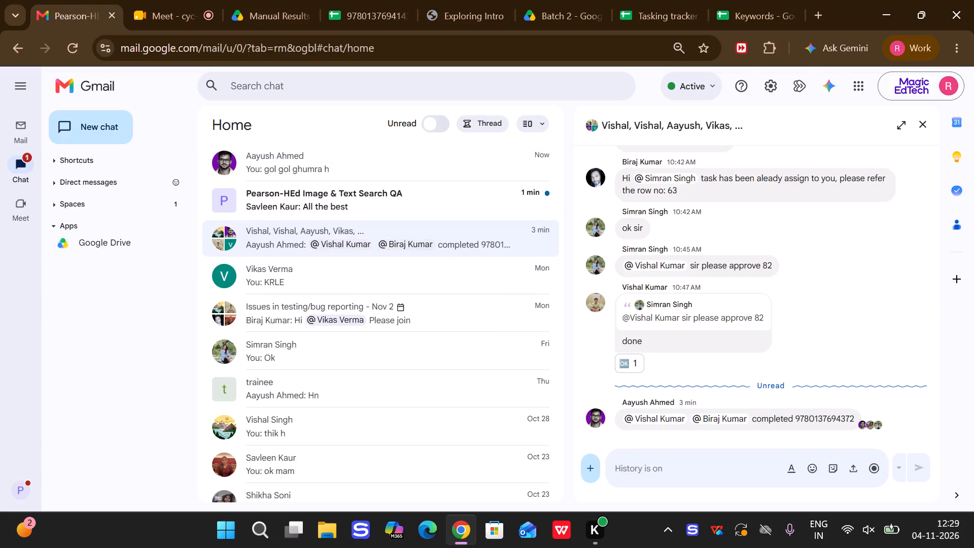
left_click(333, 25)
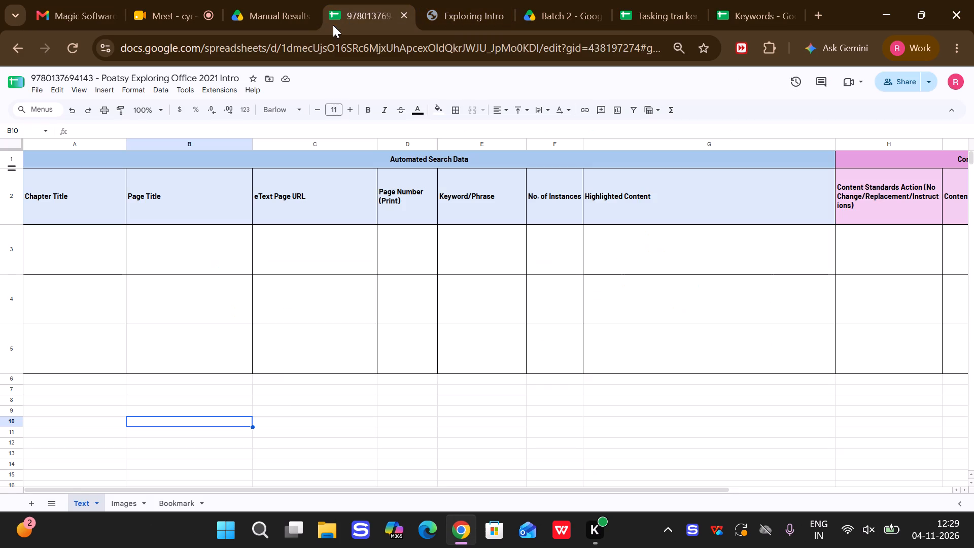
scroll(280, 376, "right", 6)
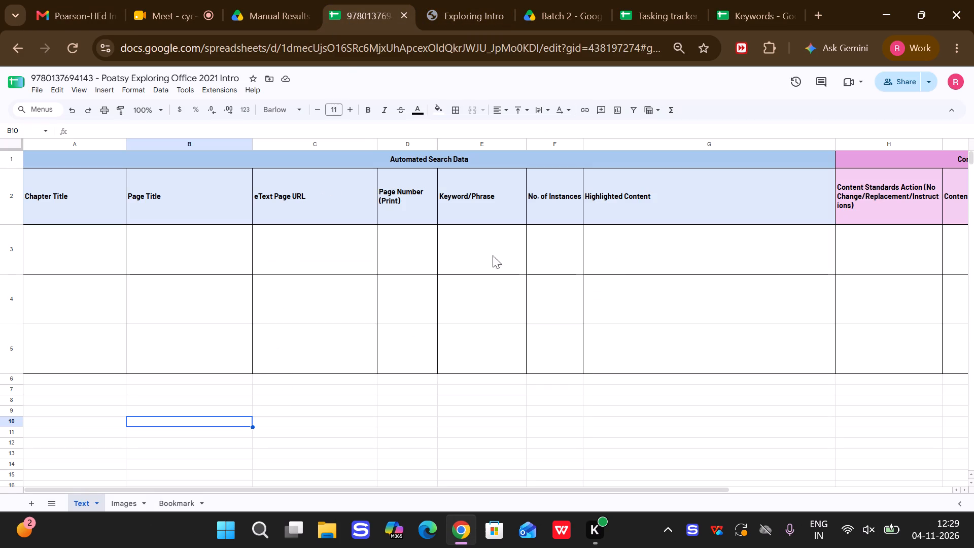
left_click(473, 252)
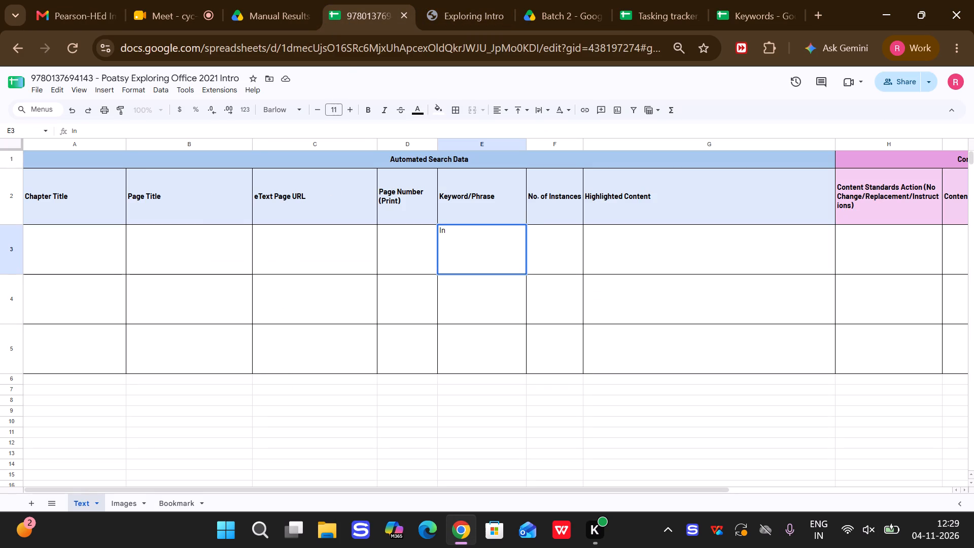
Complete the first Keyword/Phrase entry, cell E3 of the Text sheet, so it reads Inclusion.
type("clusion")
left_click(500, 284)
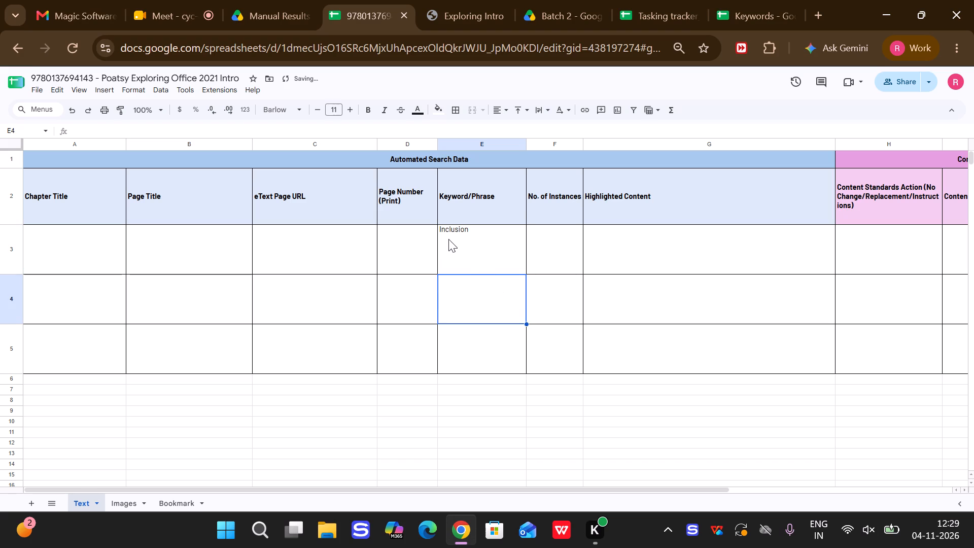
left_click(448, 239)
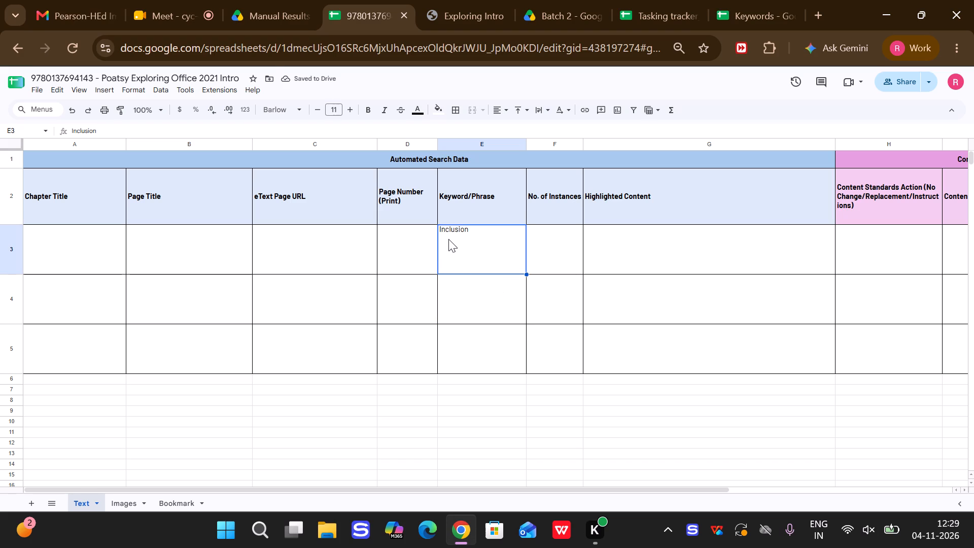
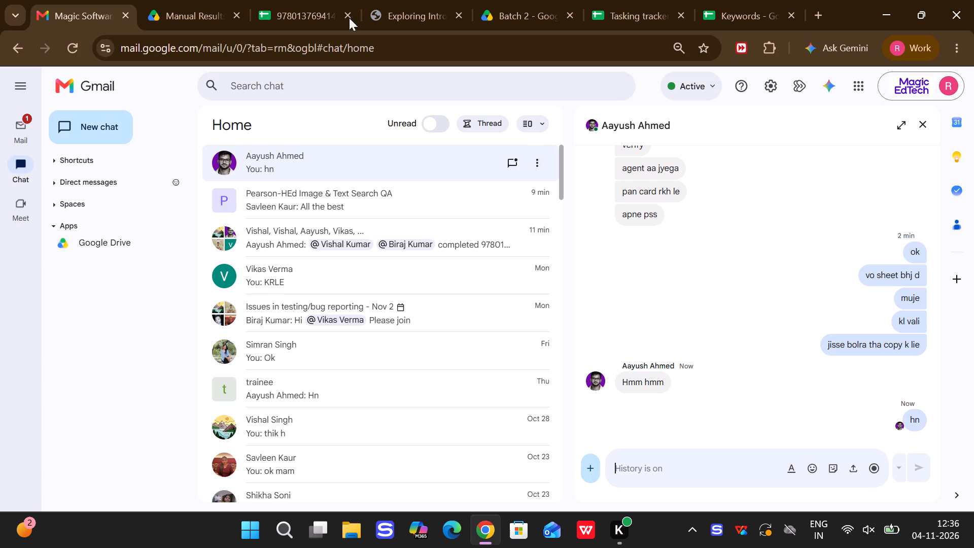
Fill the keyword Inclusion from cell E3 of the Poatsy Exploring Office 2021 Intro spreadsheet down through E5.
left_click(262, 1)
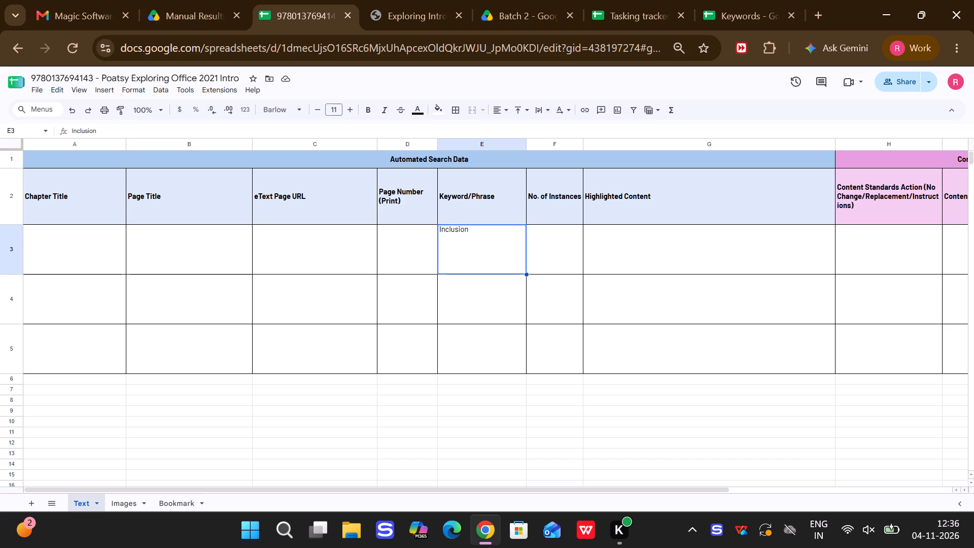
left_click_drag(526, 275, 518, 335)
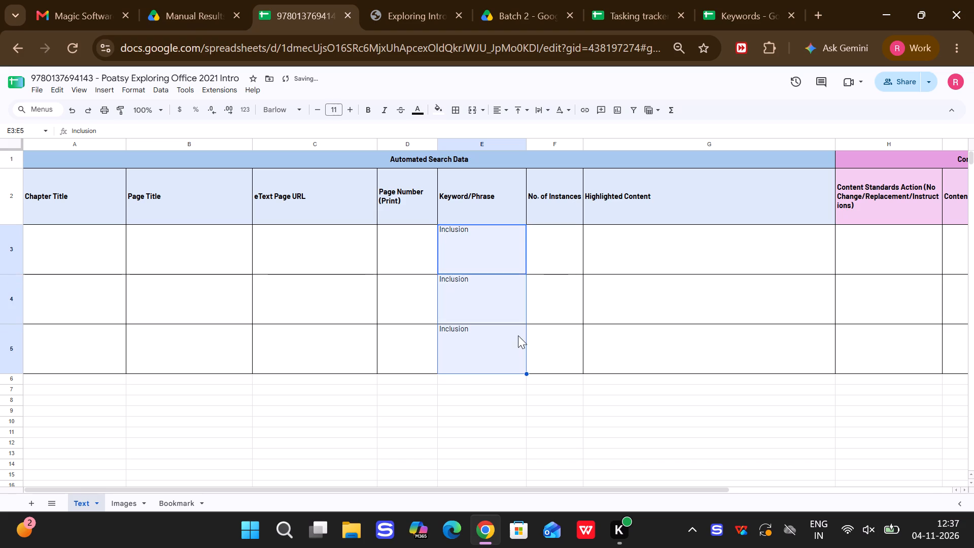
Clear the Emergency Care product heading under Automated Search Formats on the Text, Images and Bookmark sheets.
left_click(663, 314)
scroll(884, 273, "left", 8)
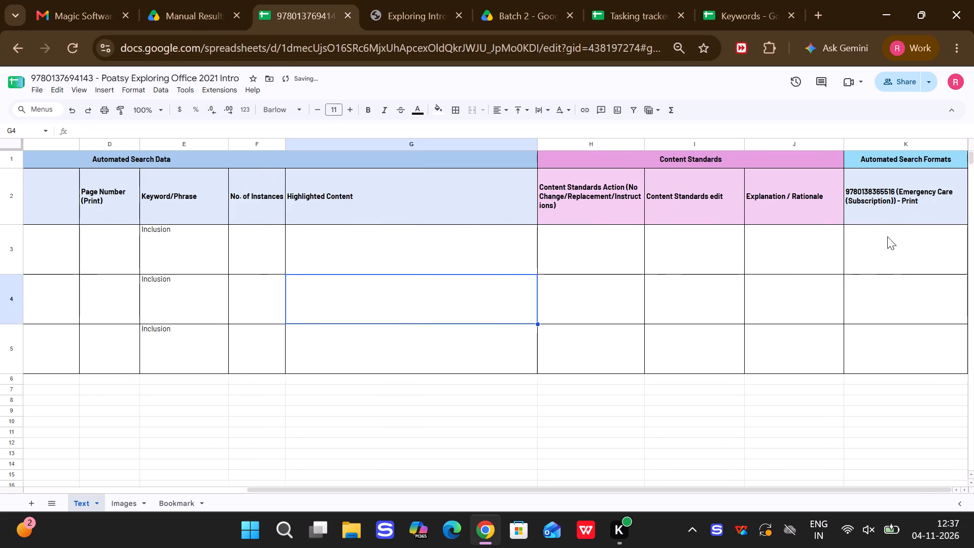
left_click(899, 195)
key("BackSpace")
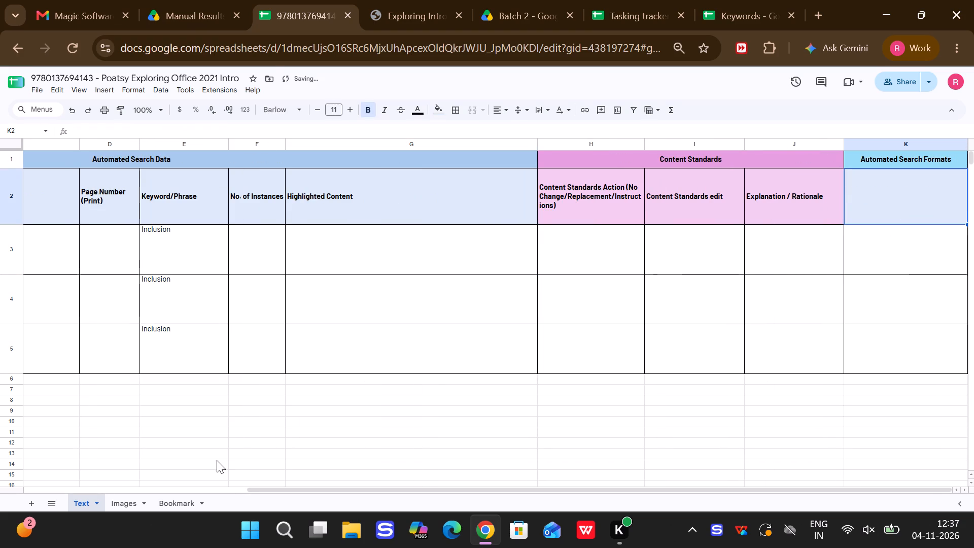
left_click(118, 506)
scroll(718, 243, "left", 12)
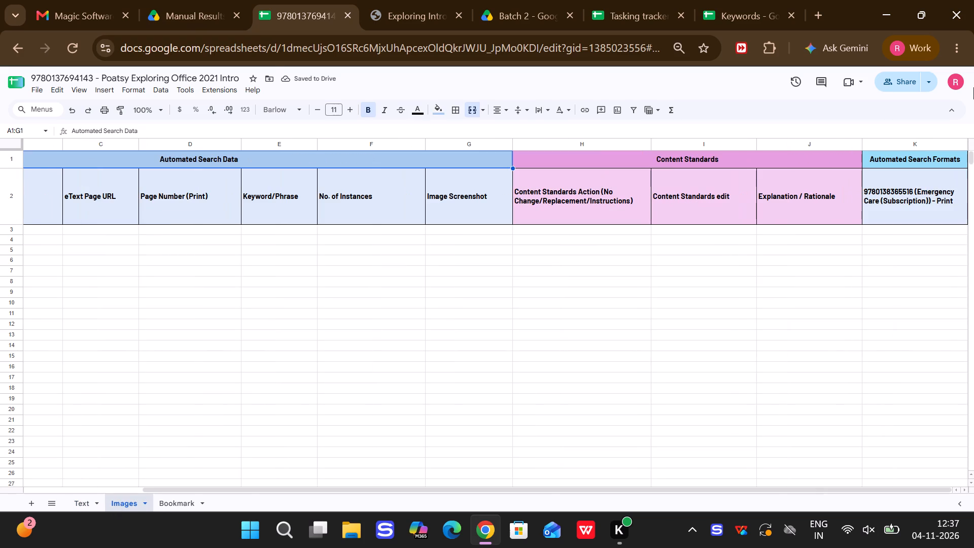
left_click(909, 194)
key("BackSpace")
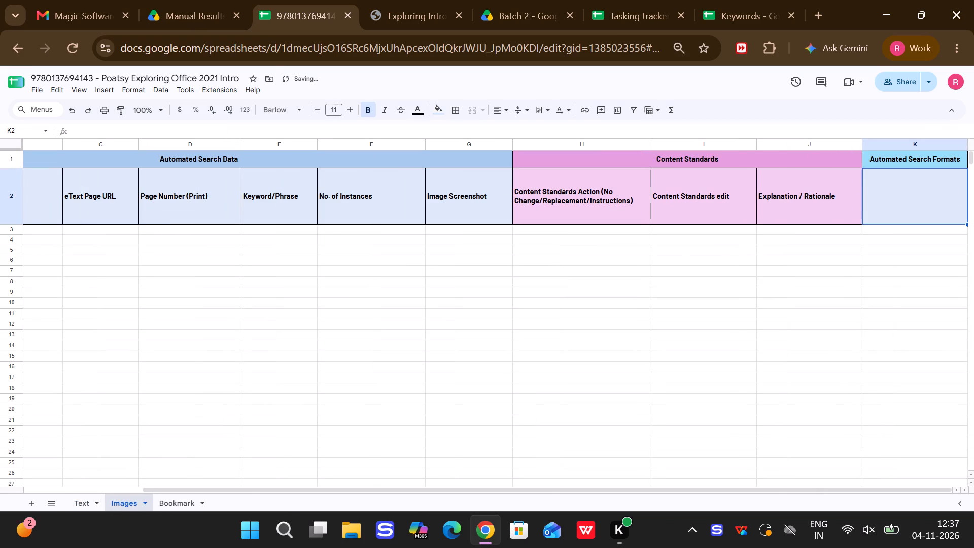
left_click(175, 504)
scroll(787, 270, "left", 12)
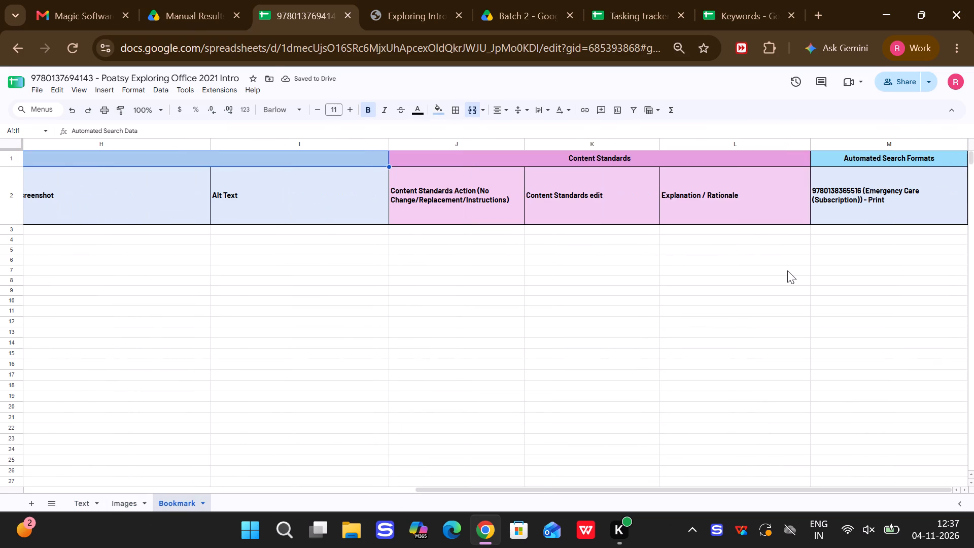
left_click(859, 216)
key("BackSpace")
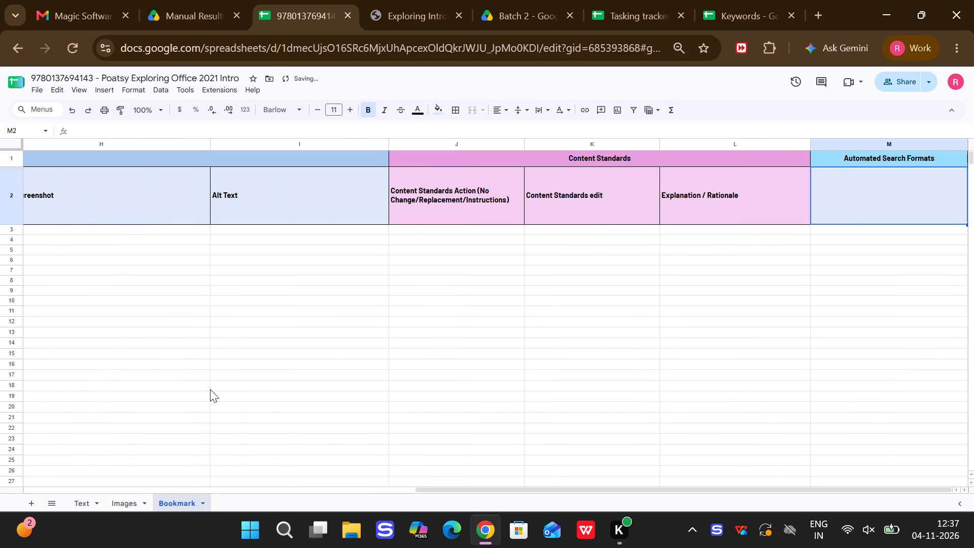
left_click(84, 499)
scroll(750, 289, "left", 10)
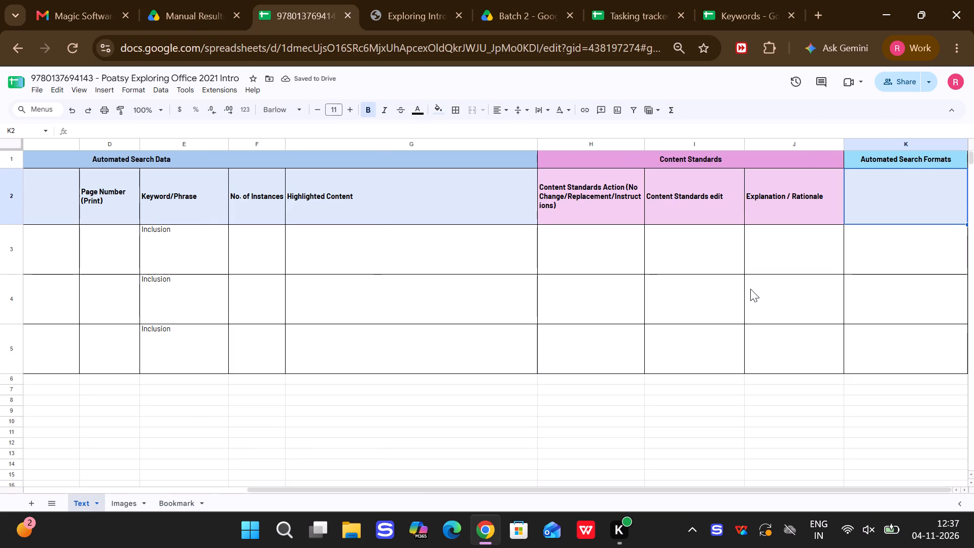
left_click(905, 202)
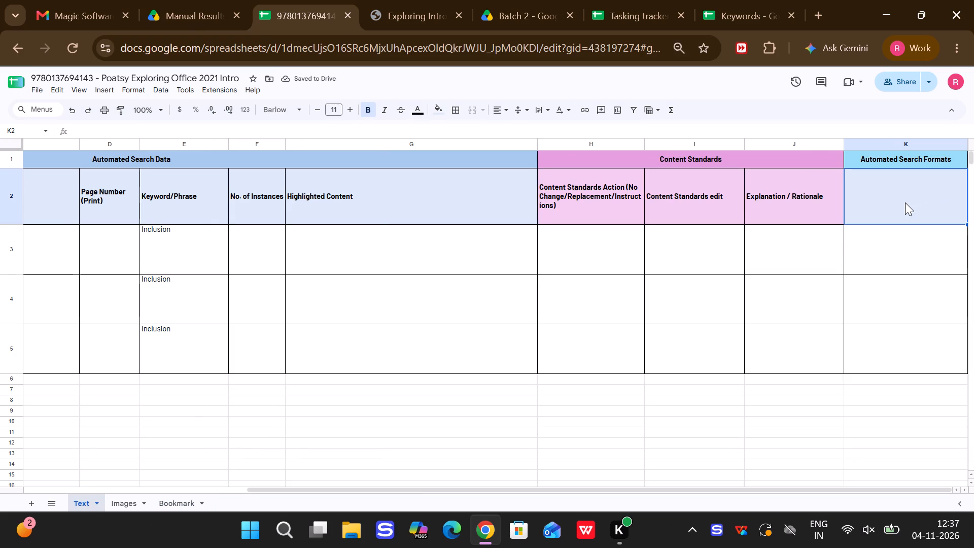
left_click(643, 13)
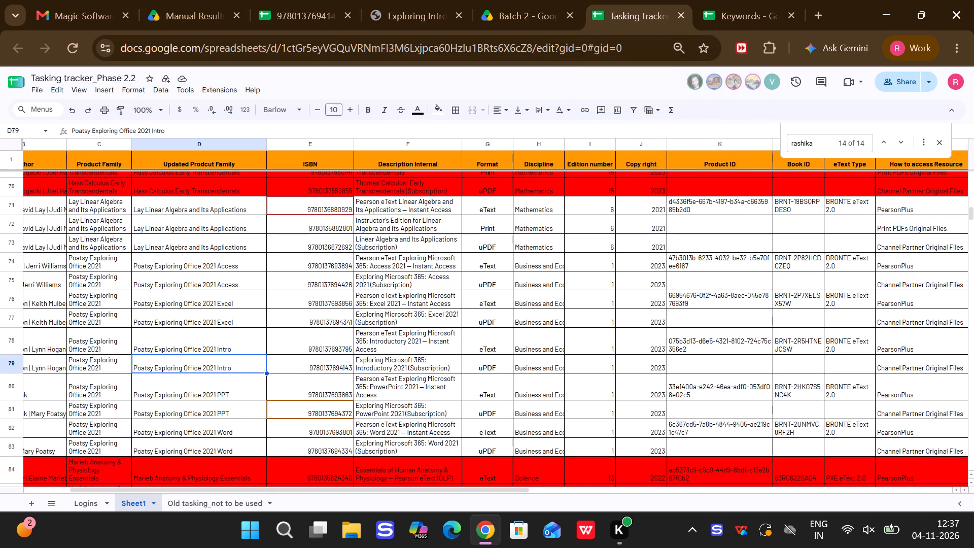
scroll(451, 352, "left", 5)
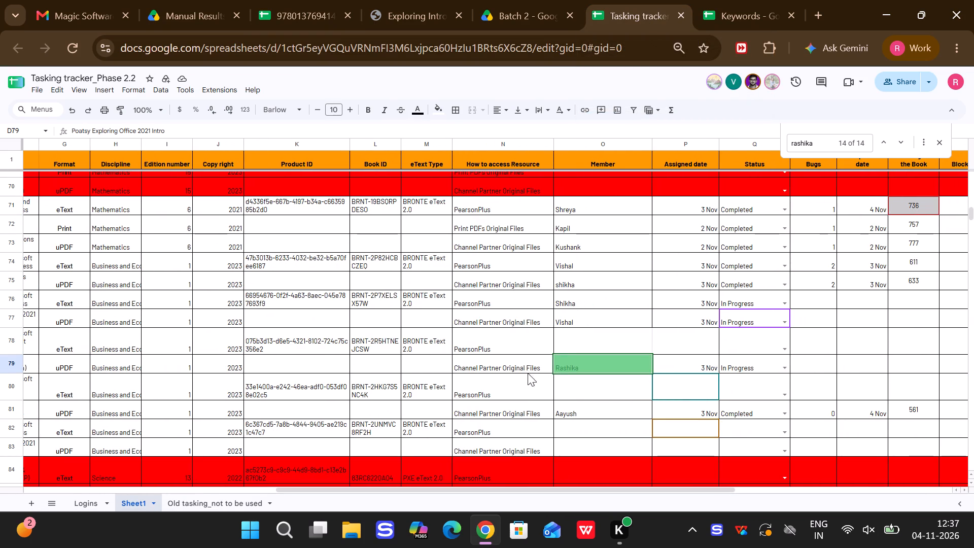
scroll(264, 371, "right", 3)
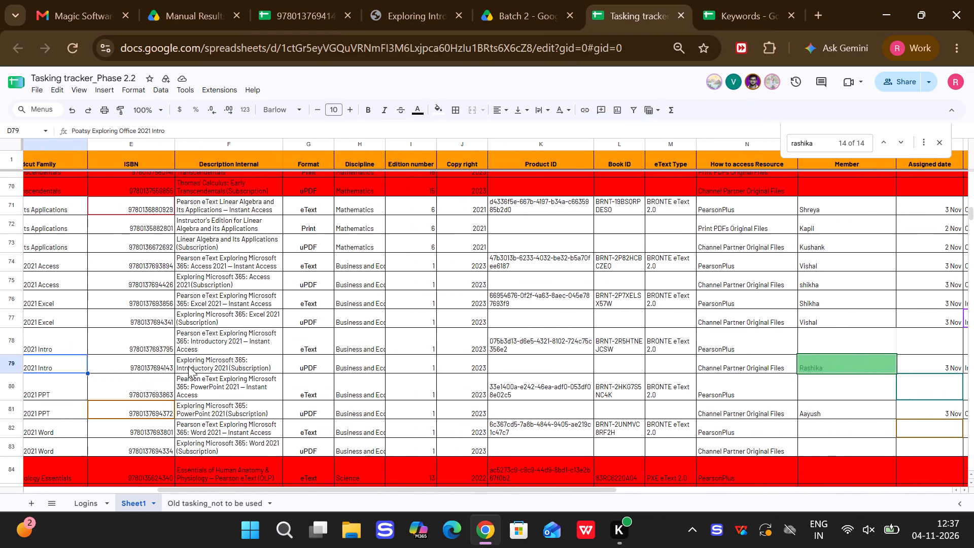
left_click(148, 366)
key("ctrl+c")
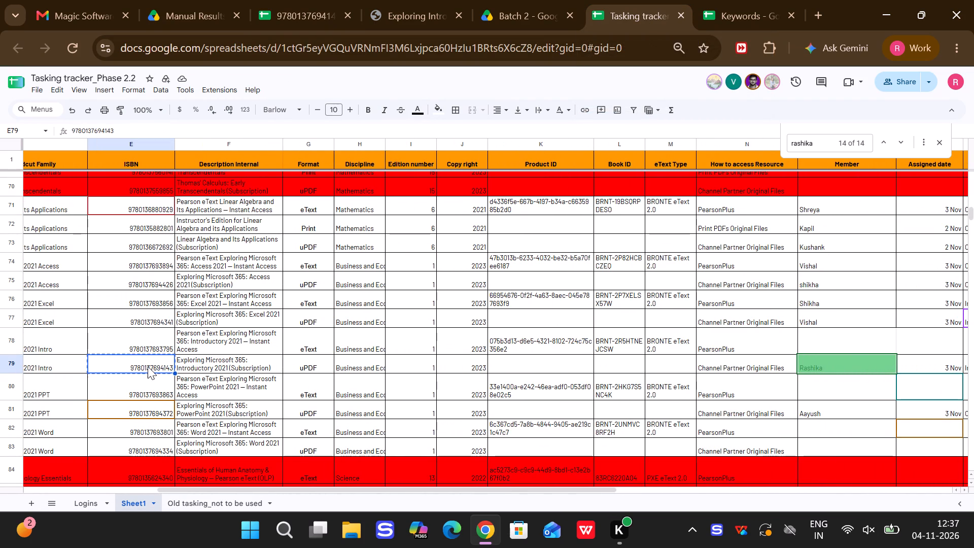
left_click(211, 367)
key("ctrl+c")
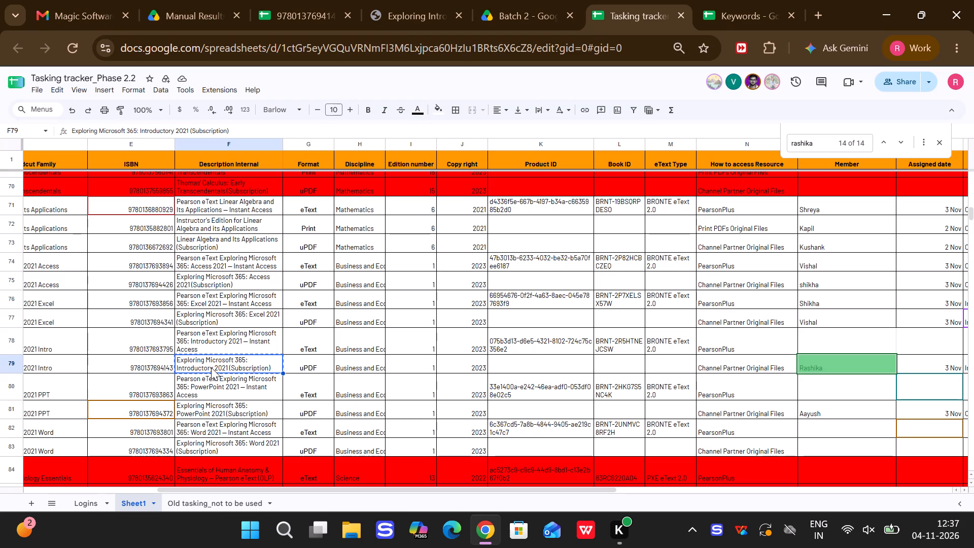
left_click_drag(281, 4, 574, 114)
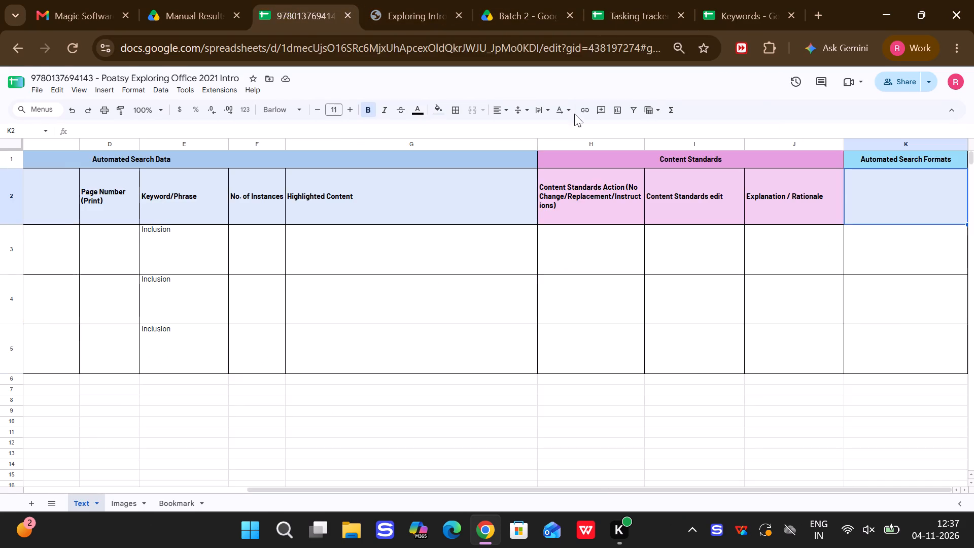
left_click_drag(574, 114, 399, 0)
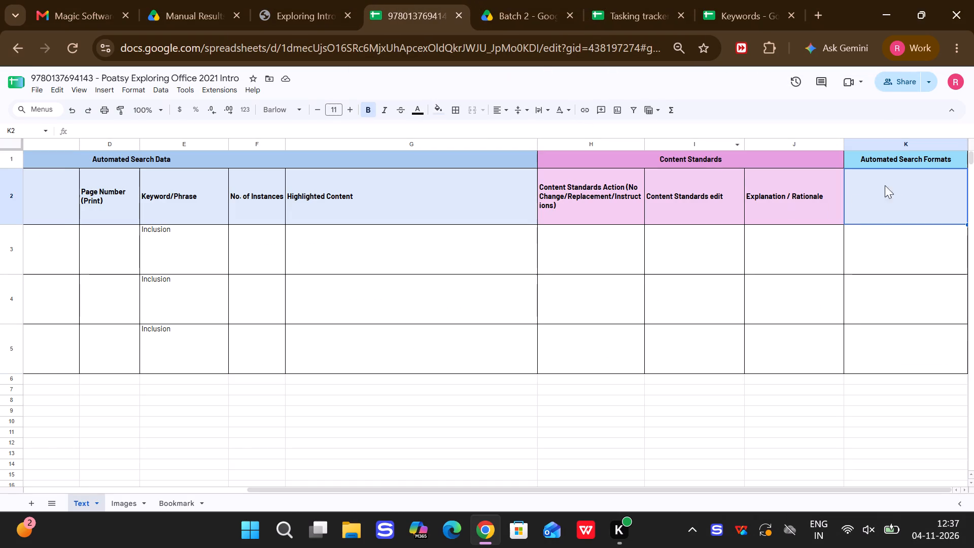
double_click(898, 181)
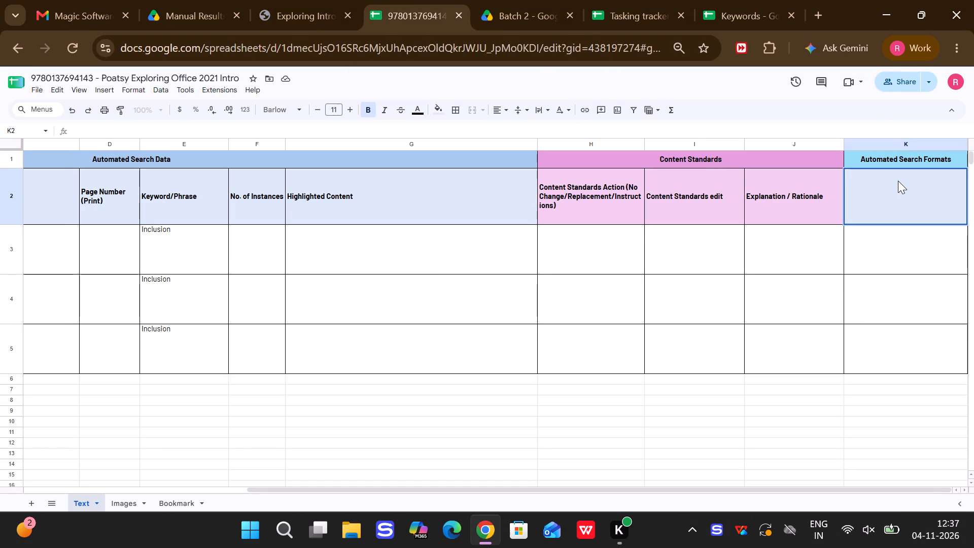
key("super+v")
left_click(797, 382)
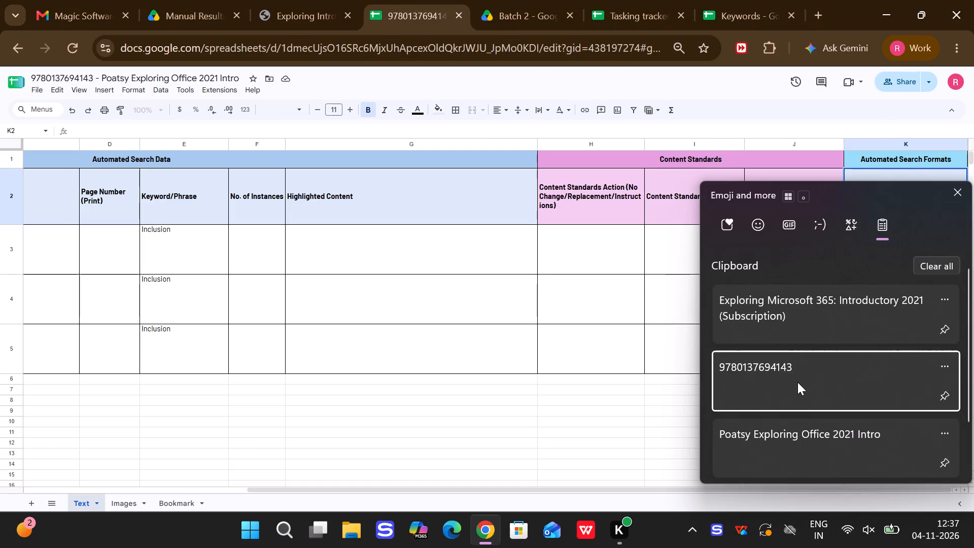
key("ctrl+v")
key("shift+parenleft")
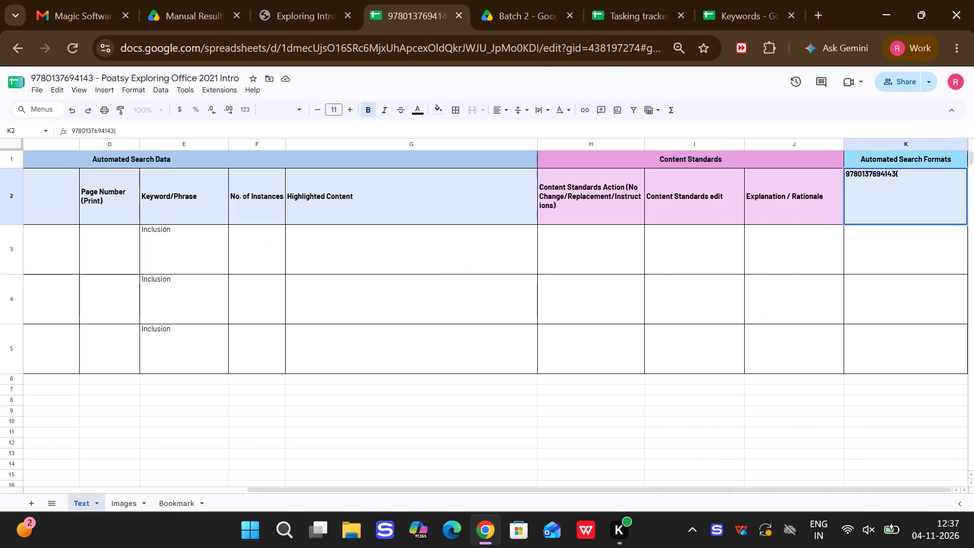
key("super+v")
left_click(797, 382)
left_click(835, 298)
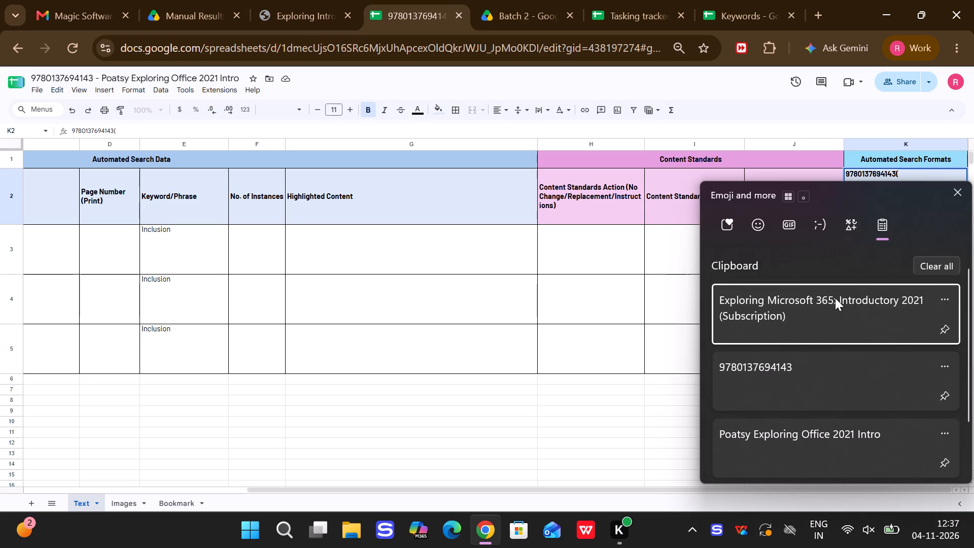
key("ctrl+v")
key("shift+parenright")
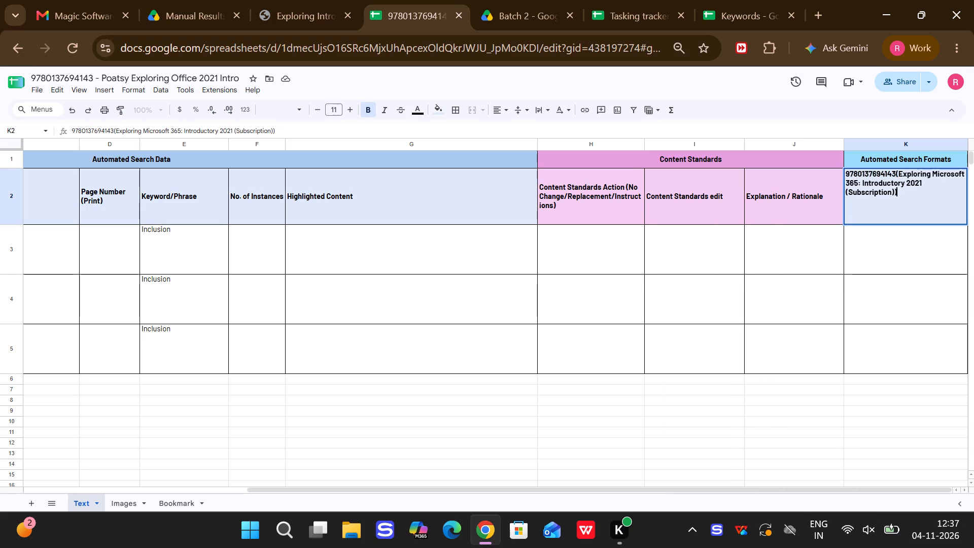
key("space")
type("-")
key("space")
Insert a space between the ISBN and the opening bracket in the Text sheet's K2 heading.
left_click(896, 169)
key("Right")
key("Left")
key("space")
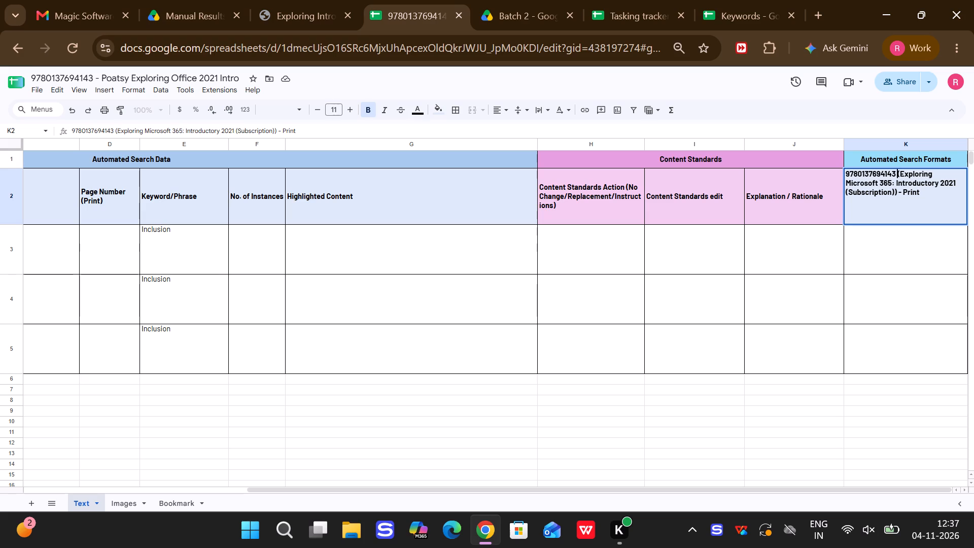
key("ctrl+z")
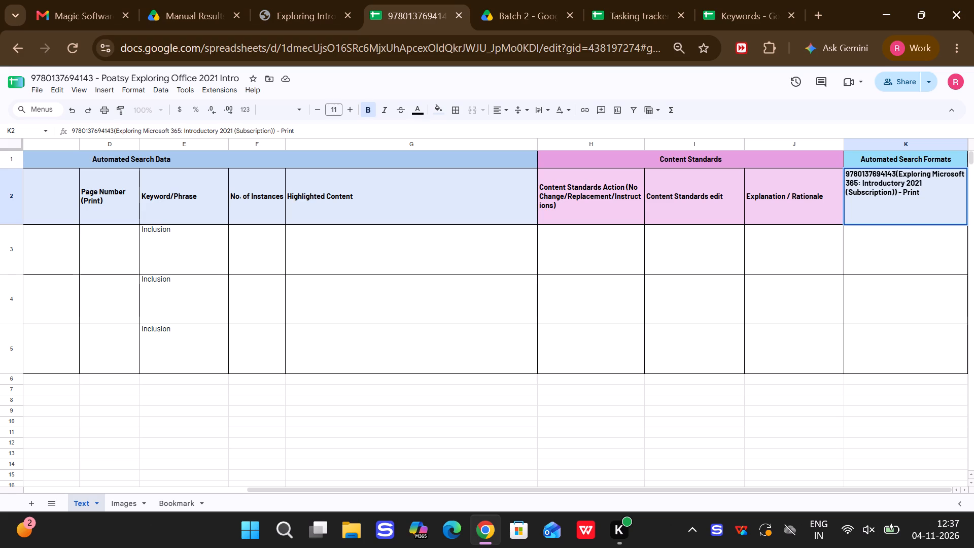
left_click(645, 6)
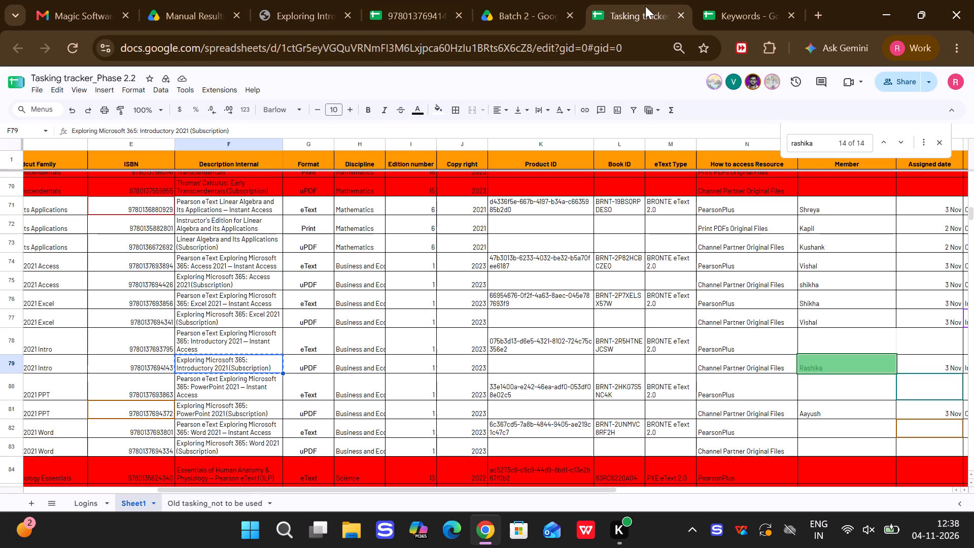
left_click(743, 8)
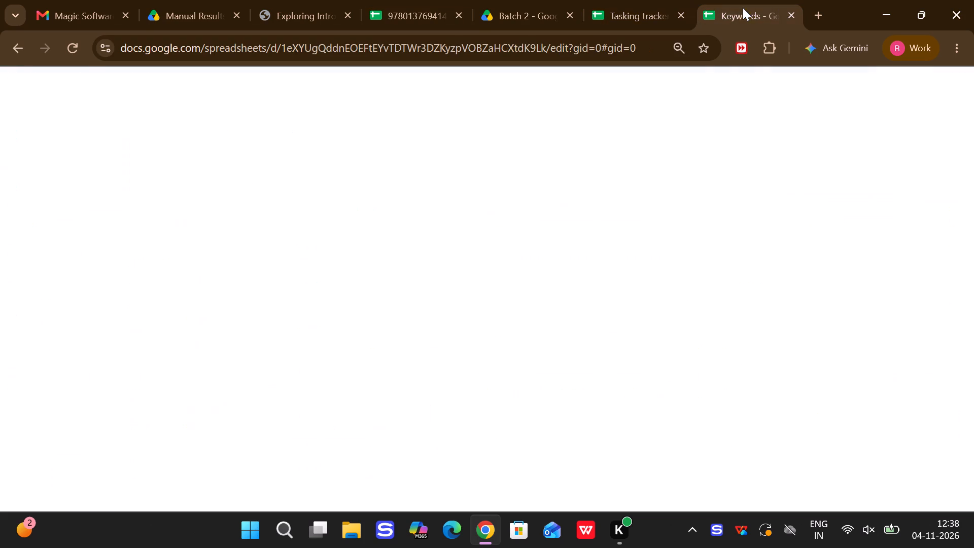
left_click(378, 16)
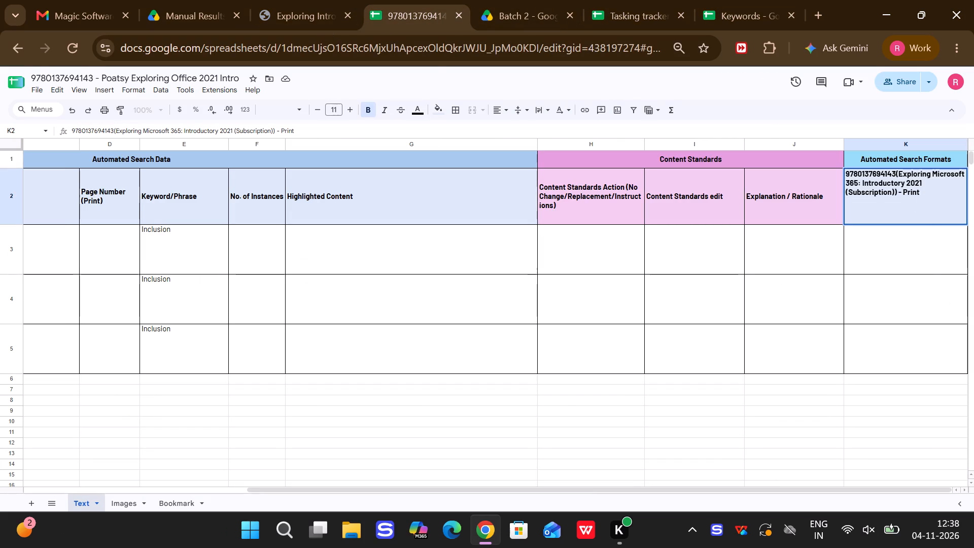
key("space")
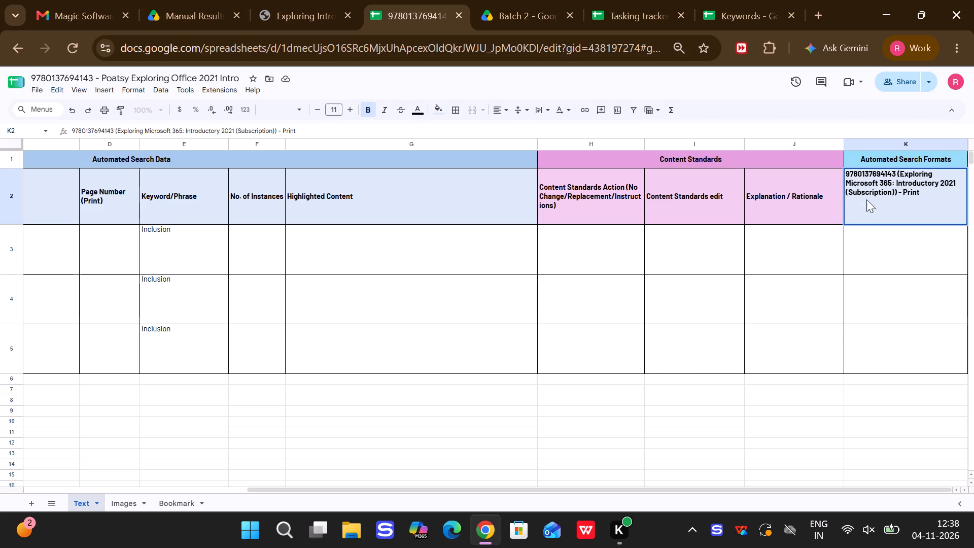
left_click(883, 234)
left_click(895, 194)
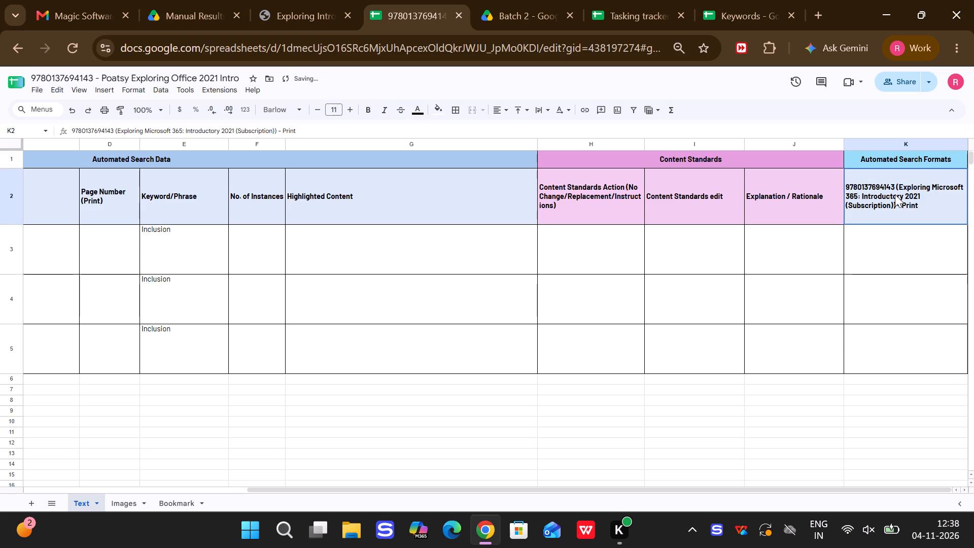
Copy the full product heading from the Text sheet's K2 into cell K2 under Automated Search Formats on the Images sheet.
double_click(859, 188)
left_click_drag(847, 171, 935, 203)
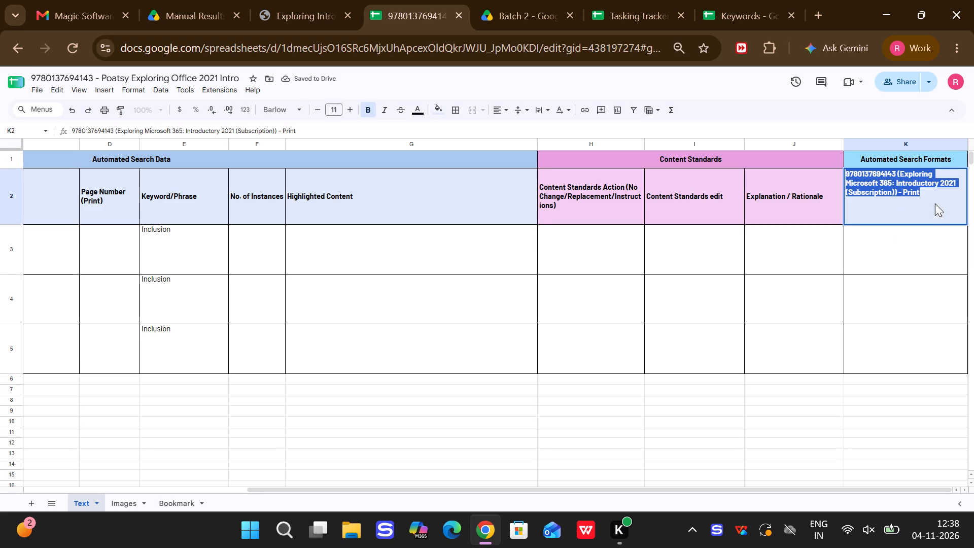
left_click_drag(935, 203, 954, 204)
key("ctrl+c")
left_click(125, 498)
scroll(601, 298, "left", 9)
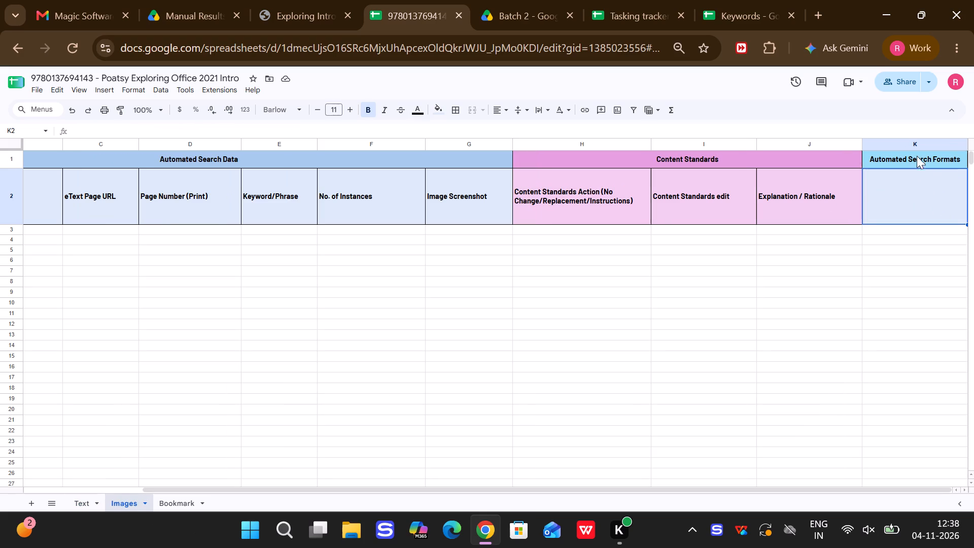
double_click(920, 195)
key("ctrl+v")
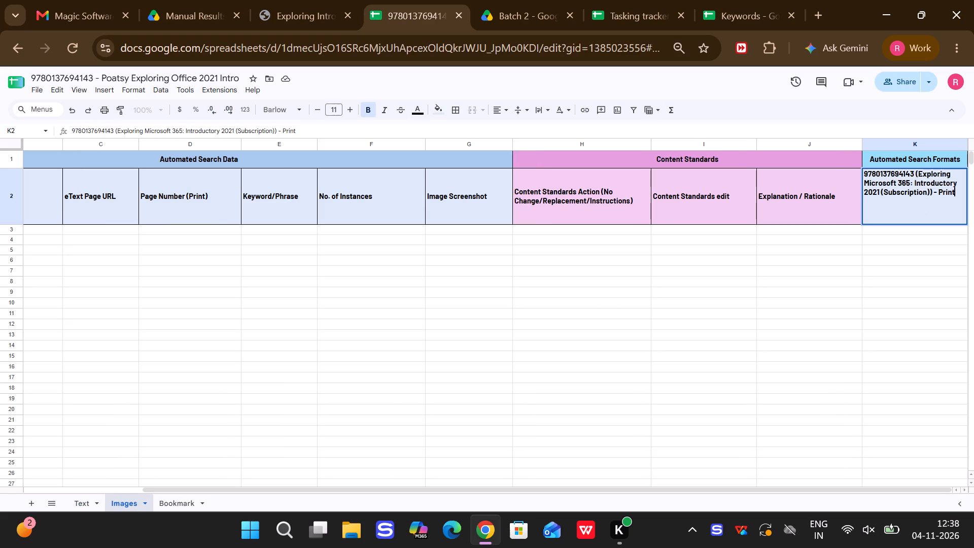
Paste the same product heading into cell M2 under Automated Search Formats on the Bookmark sheet.
left_click(160, 504)
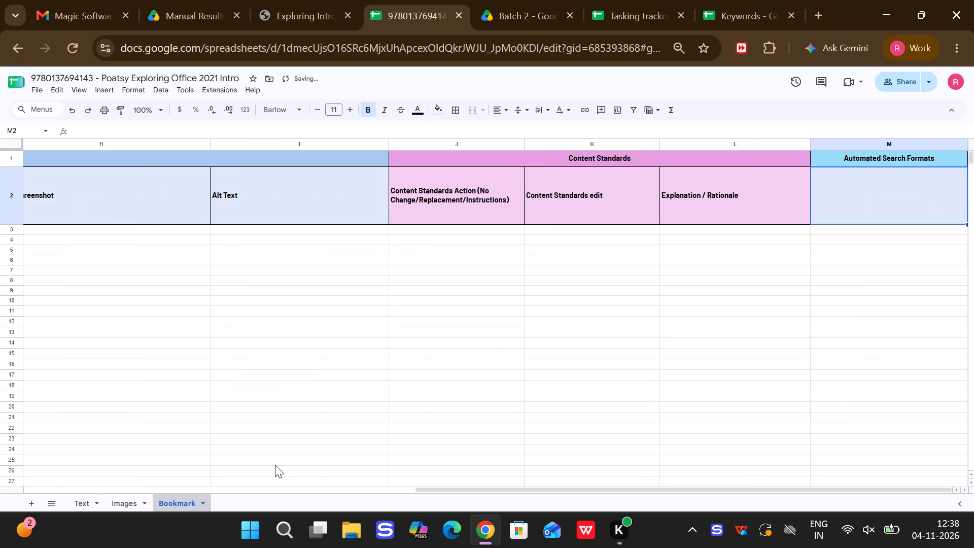
scroll(425, 400, "left", 9)
double_click(888, 179)
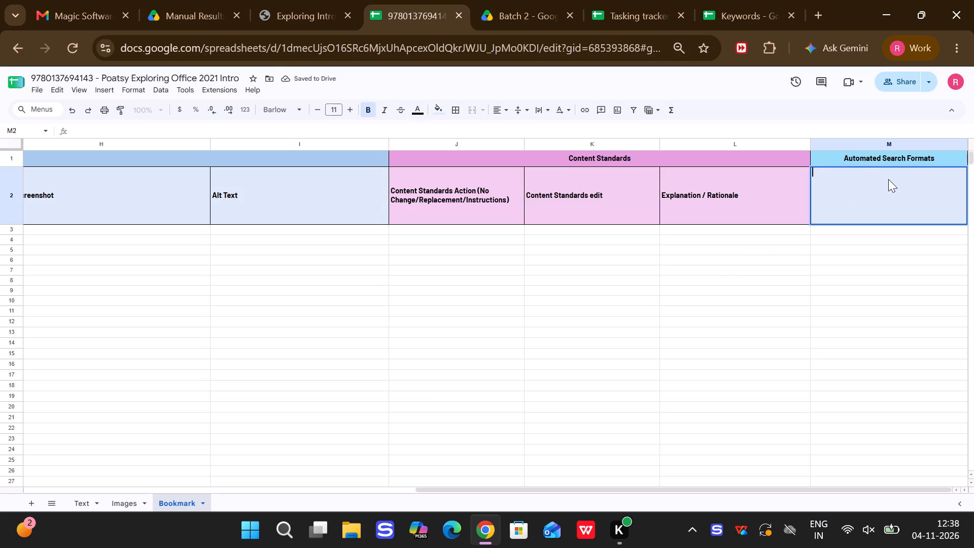
key("ctrl+v")
left_click(365, 331)
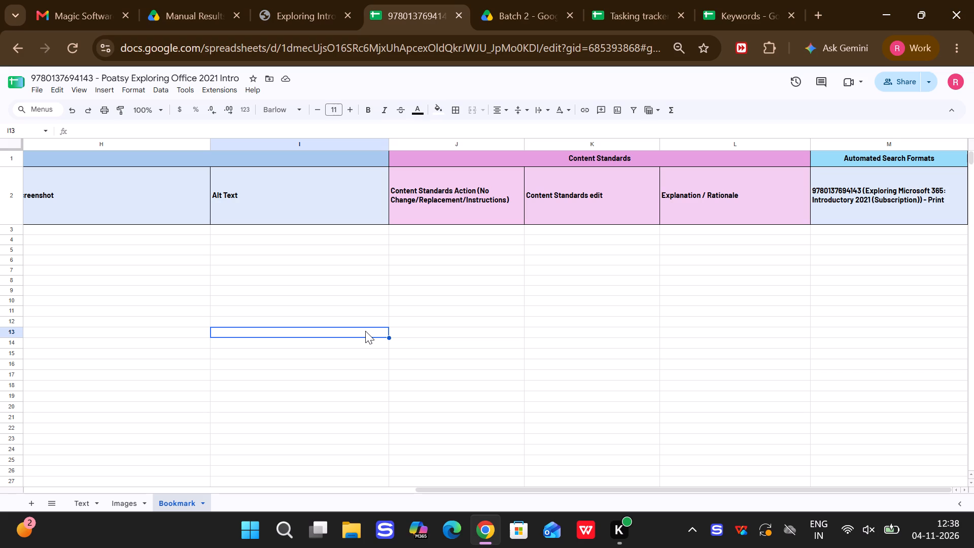
scroll(365, 331, "right", 11)
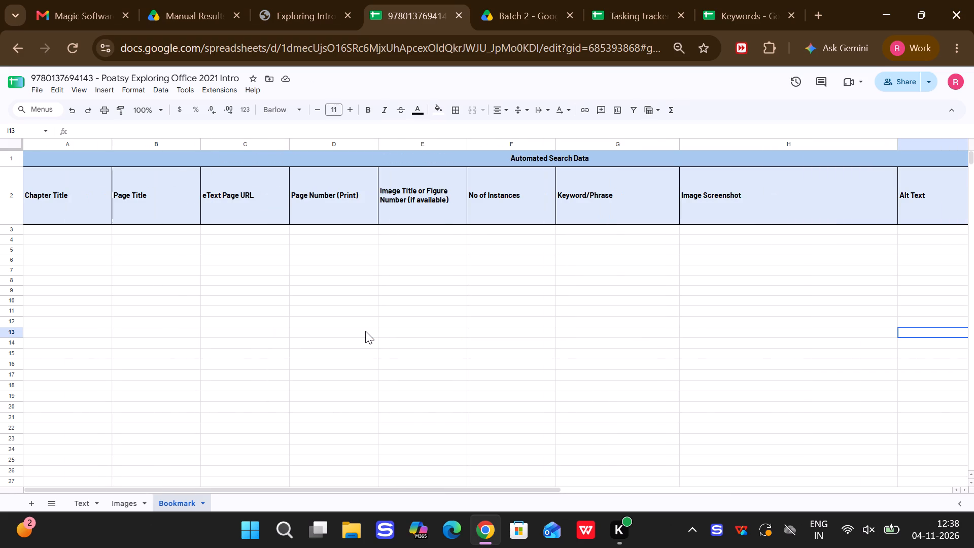
scroll(365, 331, "right", 7)
left_click(51, 232)
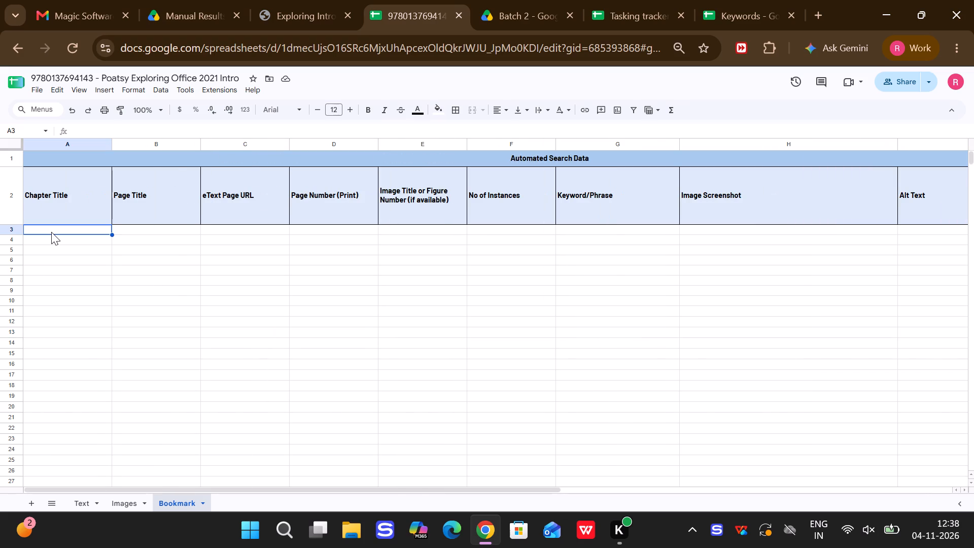
left_click(618, 0)
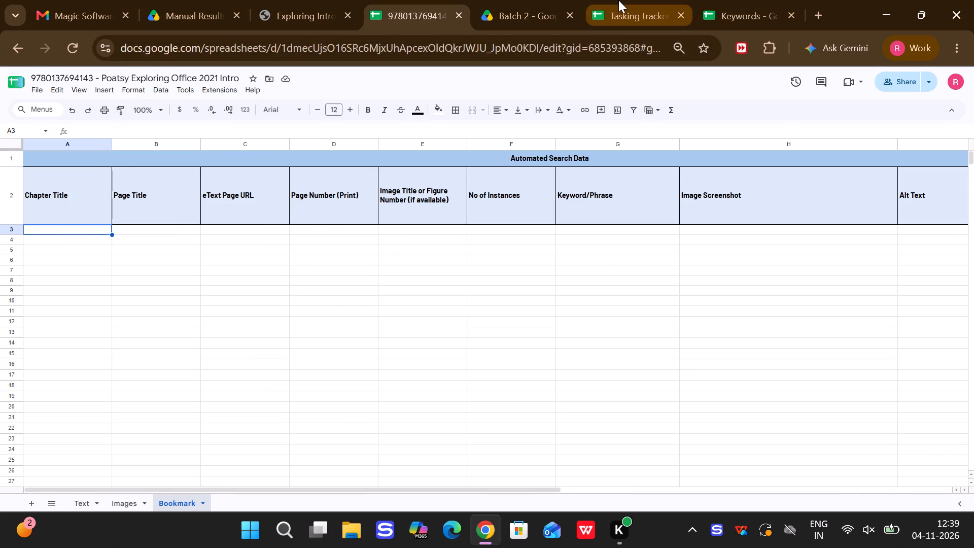
left_click(67, 15)
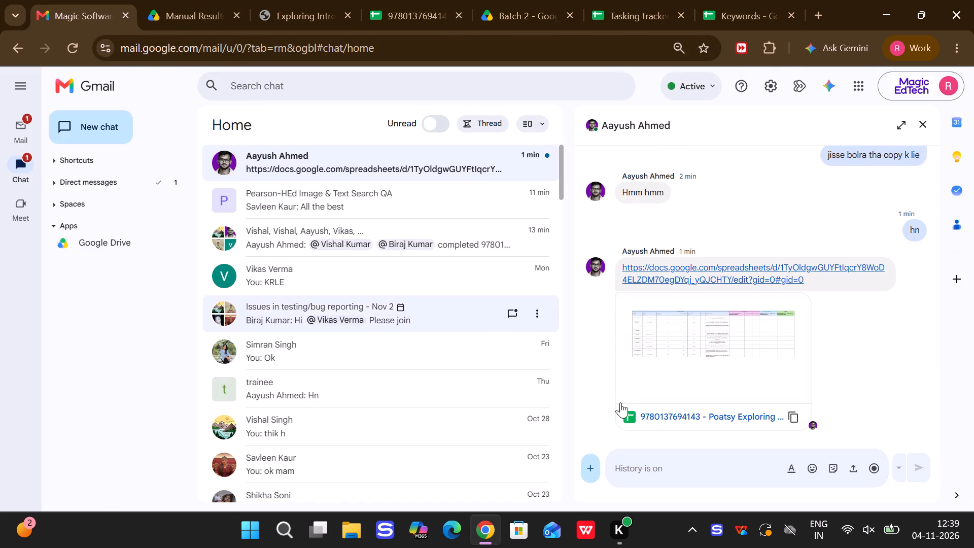
left_click(693, 403)
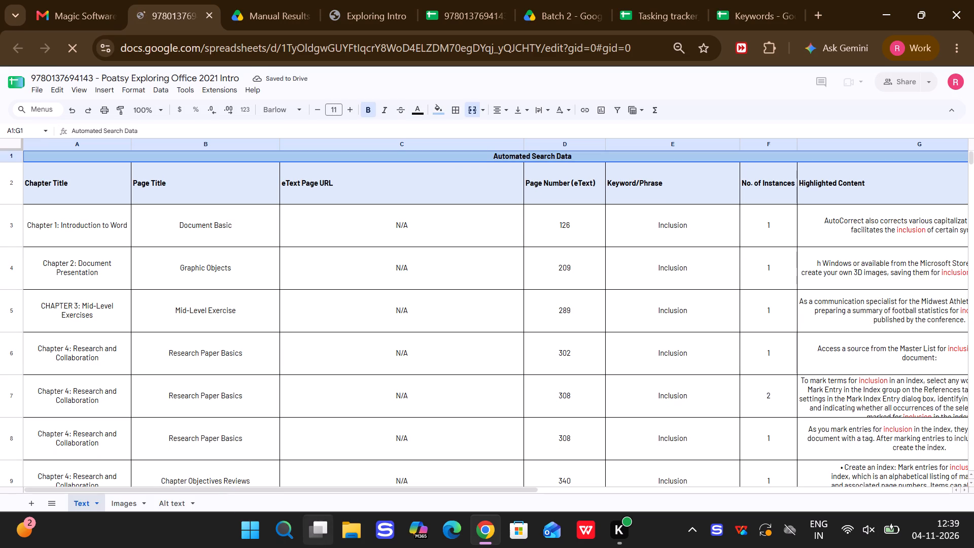
Examine the Inclusion rows on the shared spreadsheet's Text sheet, including chapter and page titles, page numbers and highlighted content.
scroll(546, 351, "left", 5)
scroll(546, 351, "down", 1)
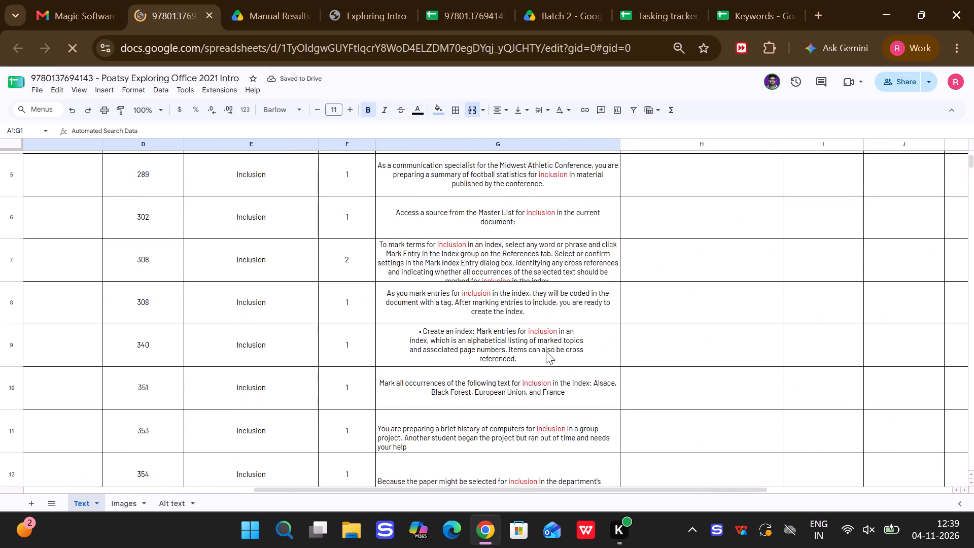
scroll(546, 351, "left", 8)
scroll(546, 351, "up", 2)
scroll(546, 351, "right", 8)
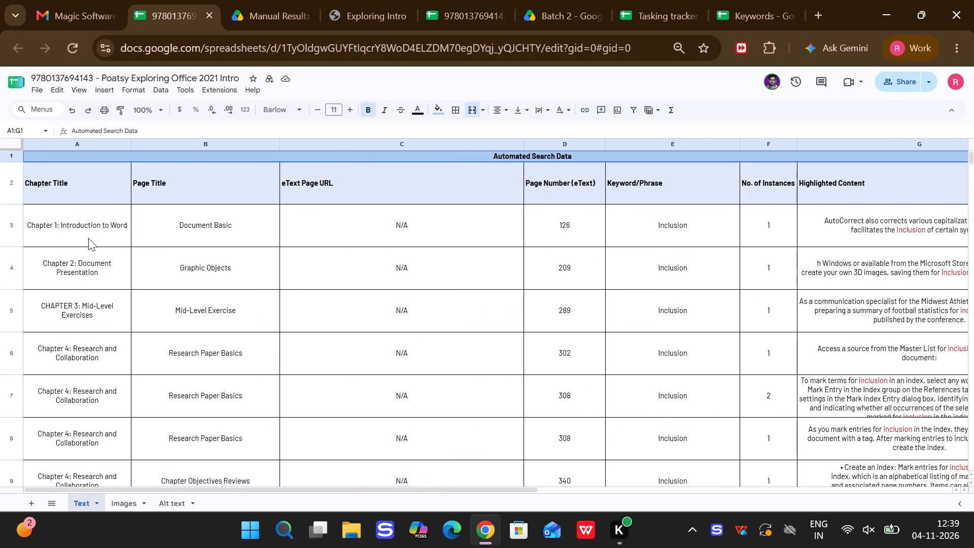
scroll(86, 378, "down", 1)
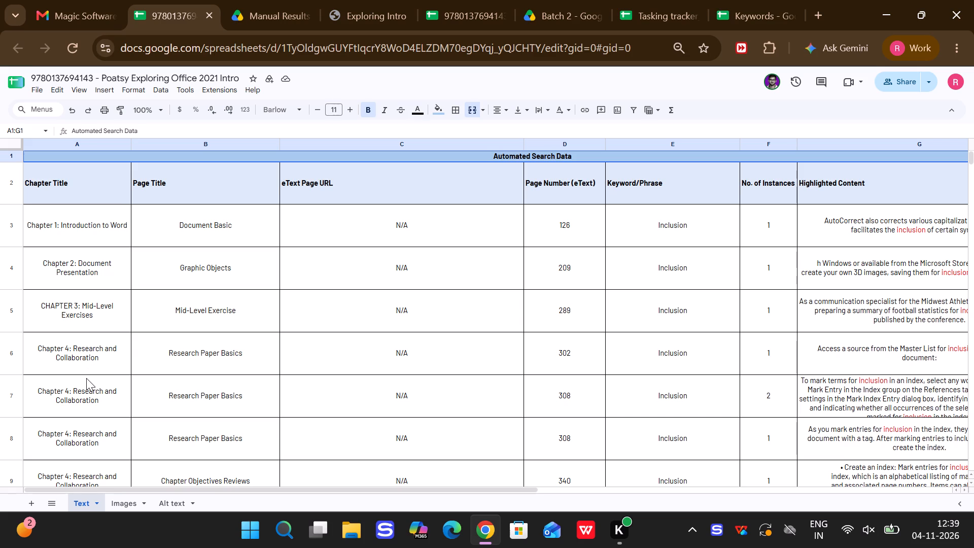
scroll(86, 378, "down", 2)
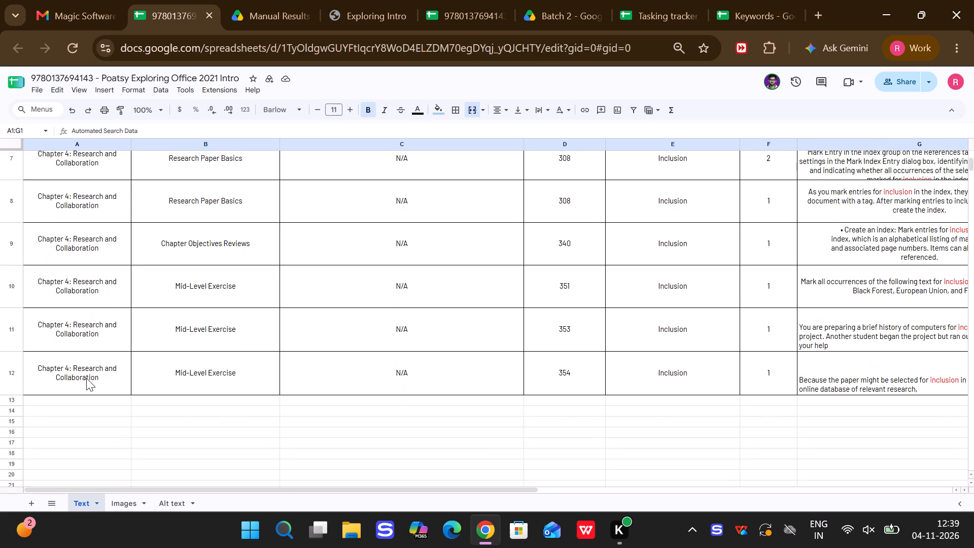
scroll(86, 378, "left", 3)
scroll(86, 378, "up", 4)
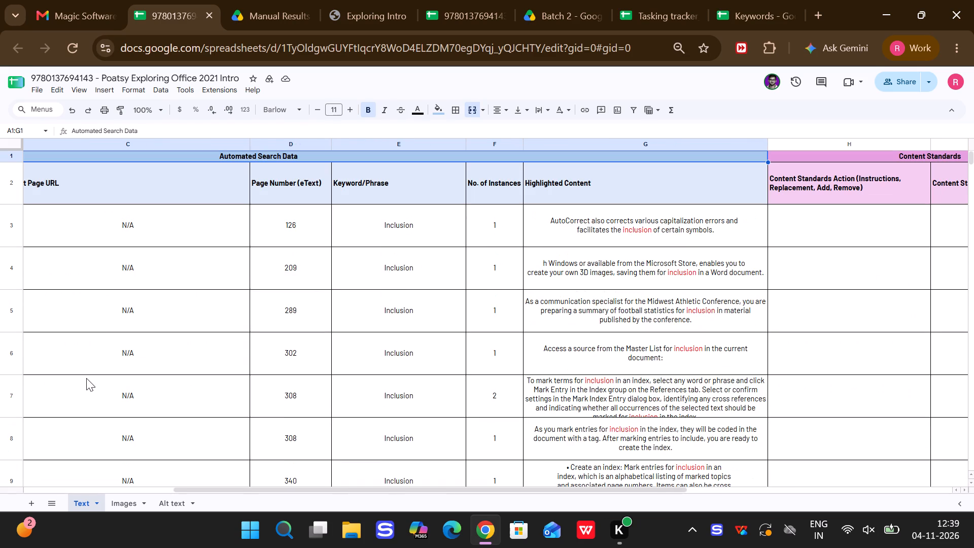
Check the Exploring Intro PDF's page count and enter 1185 under No of Pages in the Book in row 79 of the Tasking tracker.
left_click(354, 10)
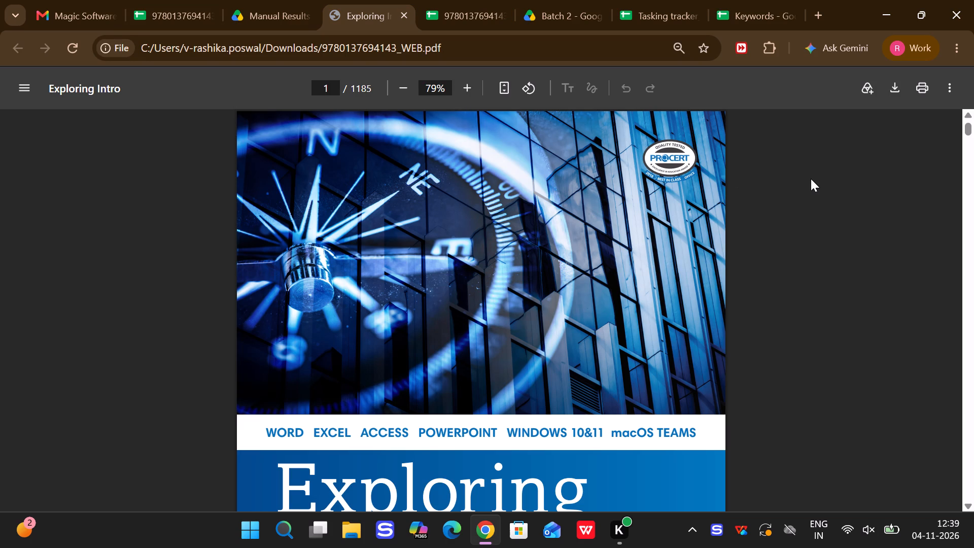
left_click(467, 8)
left_click(652, 21)
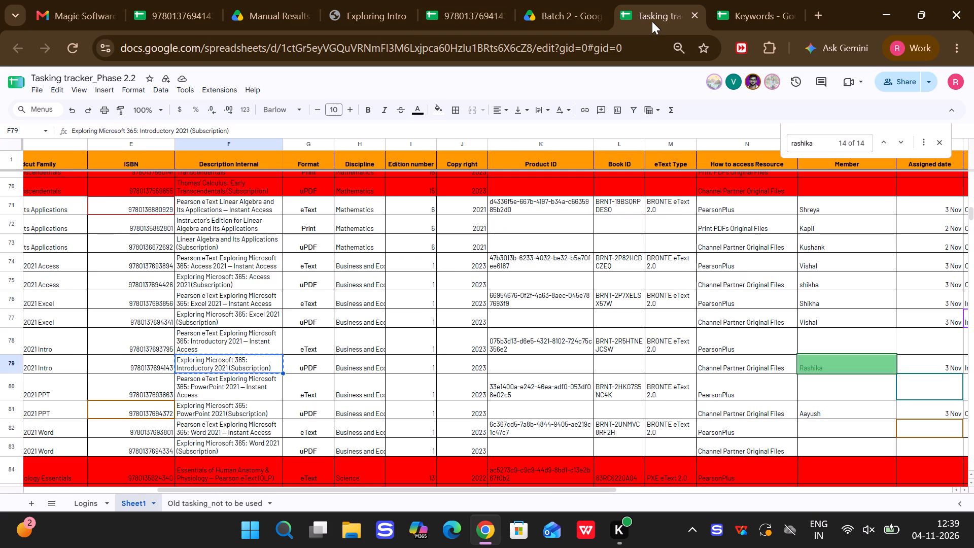
scroll(786, 395, "left", 3)
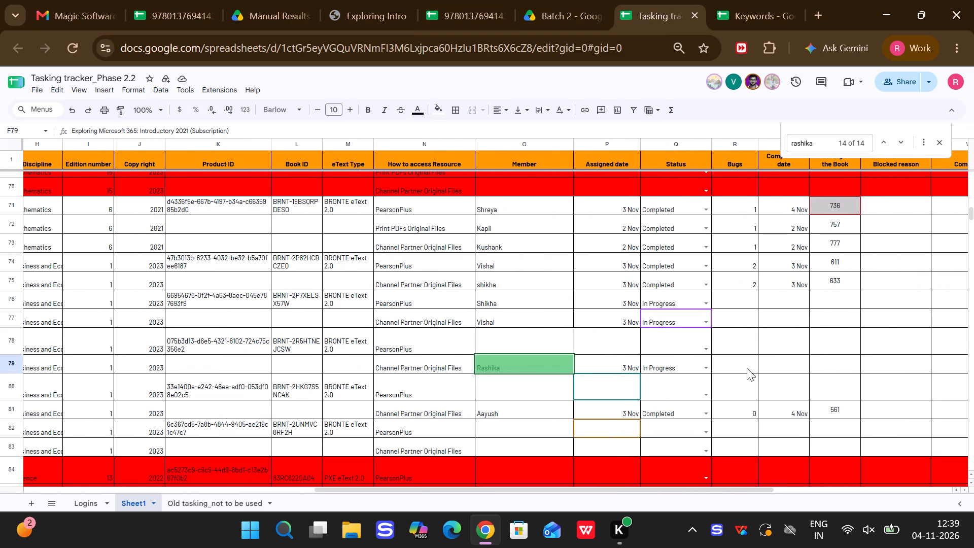
left_click(832, 358)
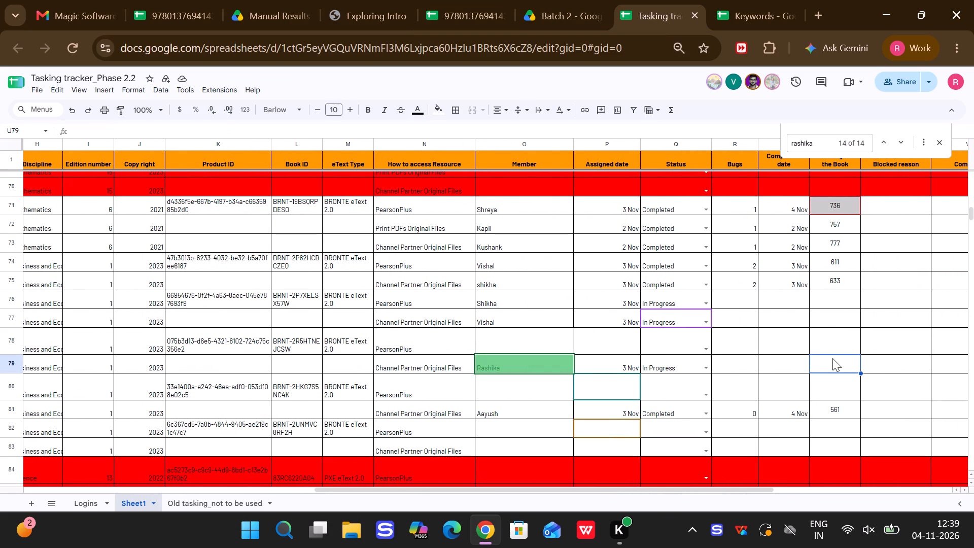
scroll(832, 358, "up", 1)
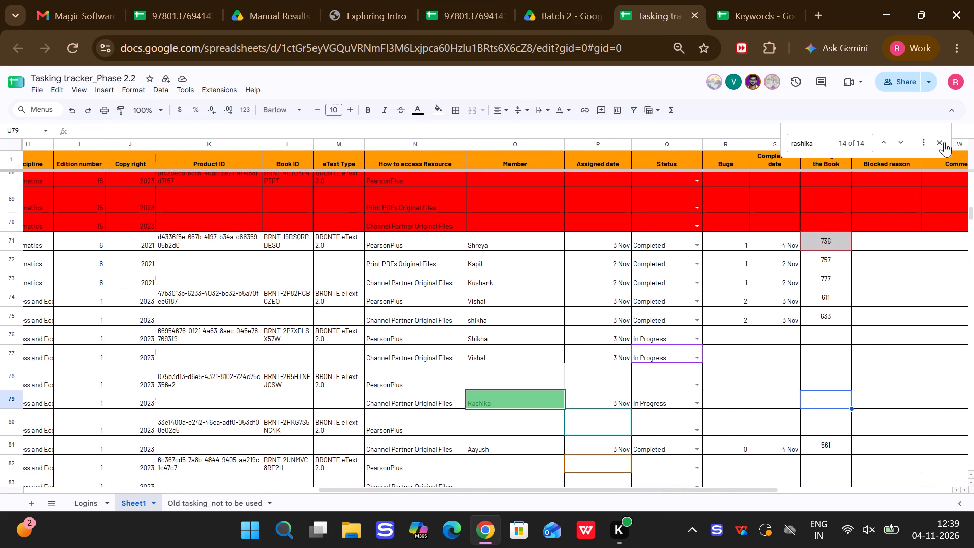
left_click(943, 144)
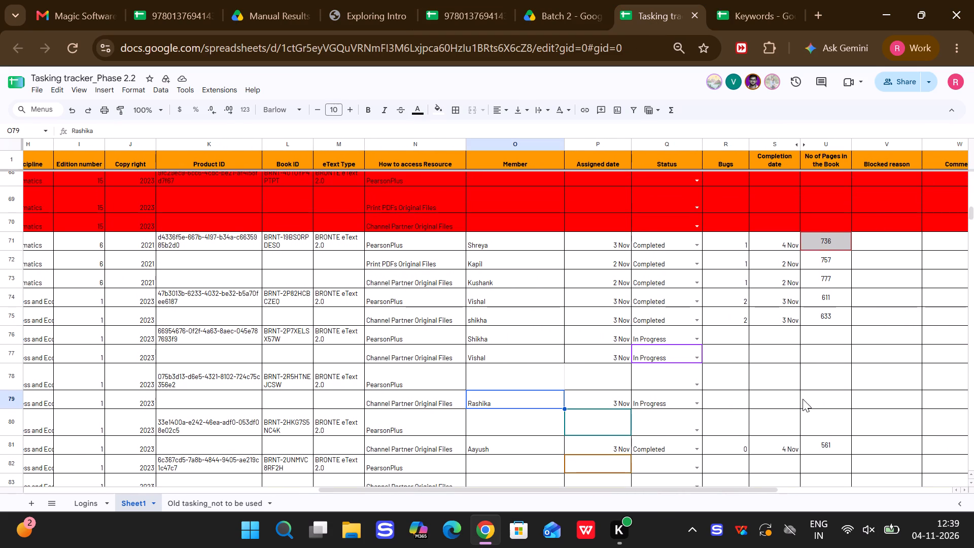
triple_click(819, 400)
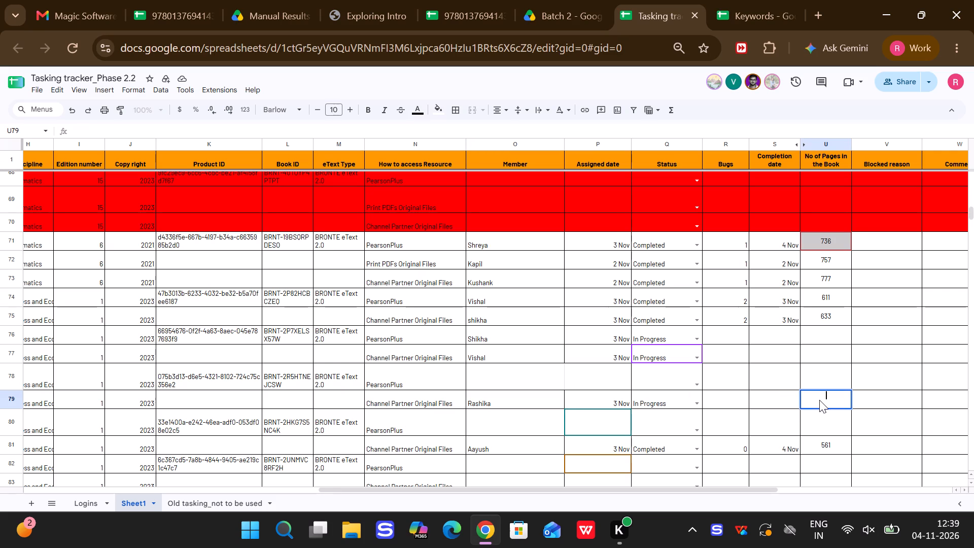
type("1185")
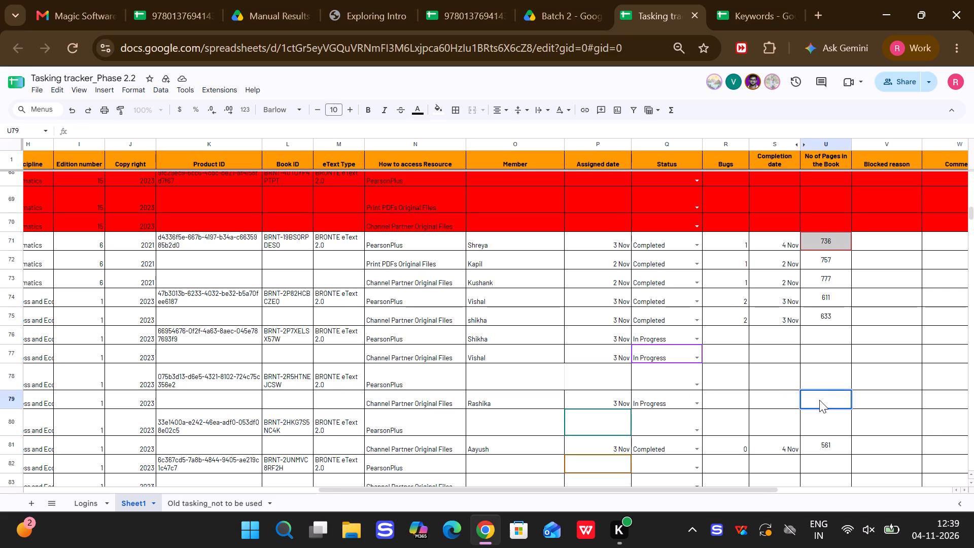
left_click(819, 400)
left_click(782, 402)
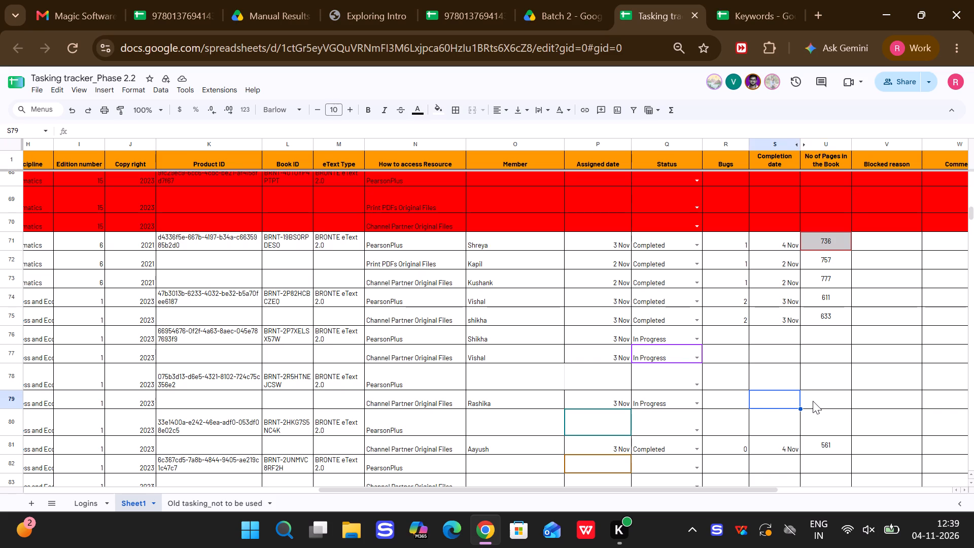
double_click(813, 401)
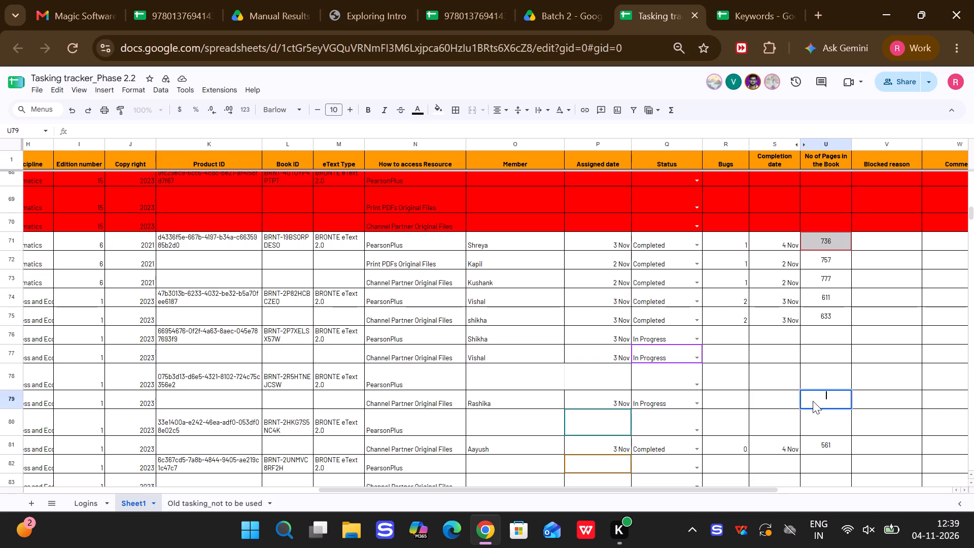
type("1185")
left_click(767, 403)
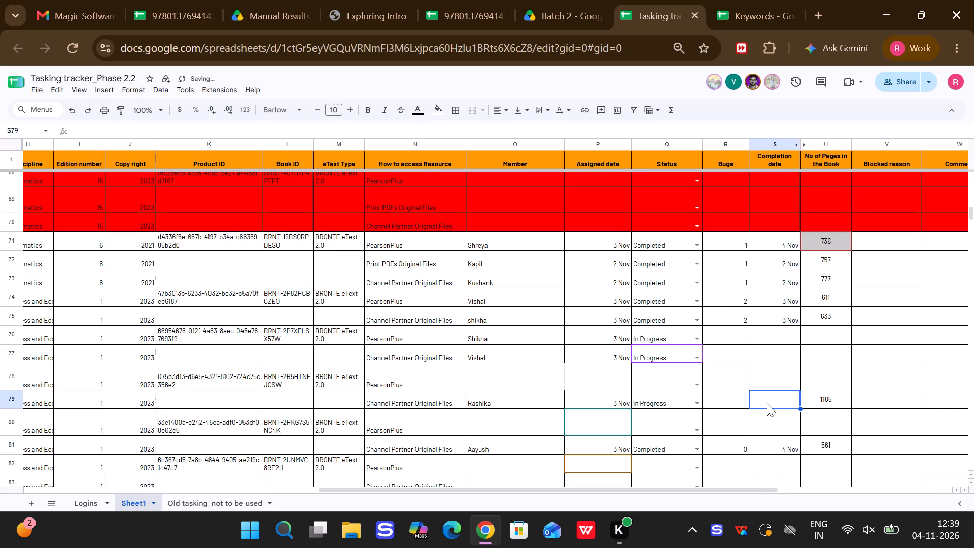
left_click(733, 402)
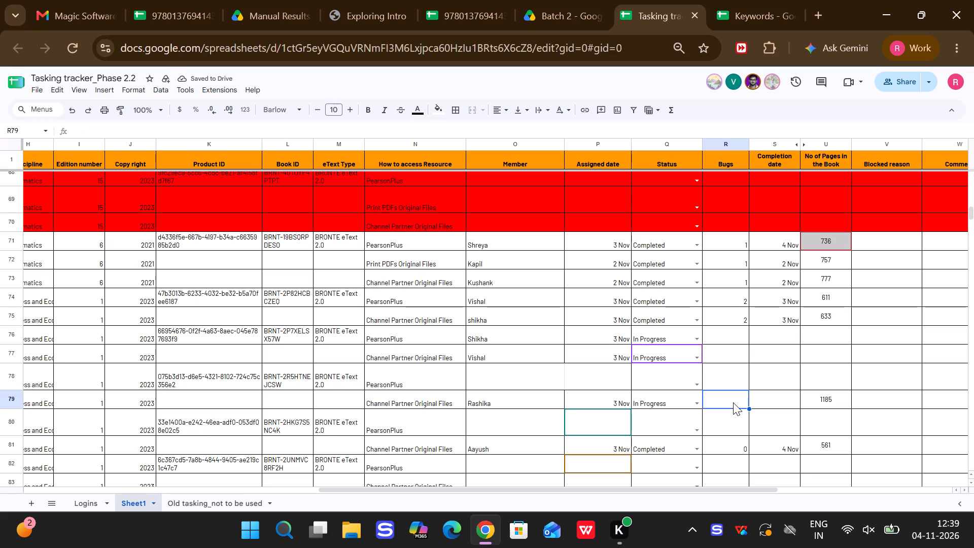
Search the Exploring Intro PDF for "inclusion".
left_click(370, 10)
key("ctrl+f")
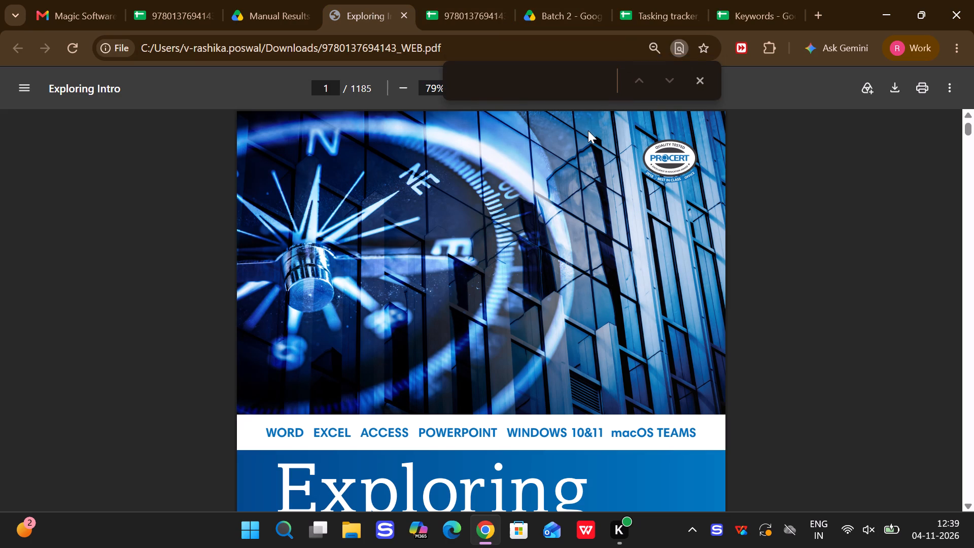
type("inclusion")
key("Return")
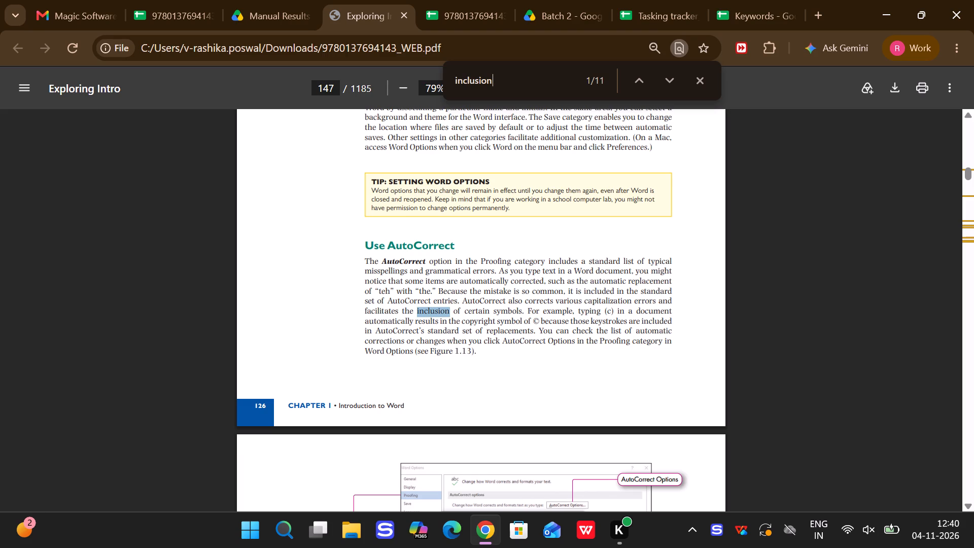
Move the Exploring Intro PDF tab to just after the user's own Poatsy results spreadsheet tab.
left_click(466, 3)
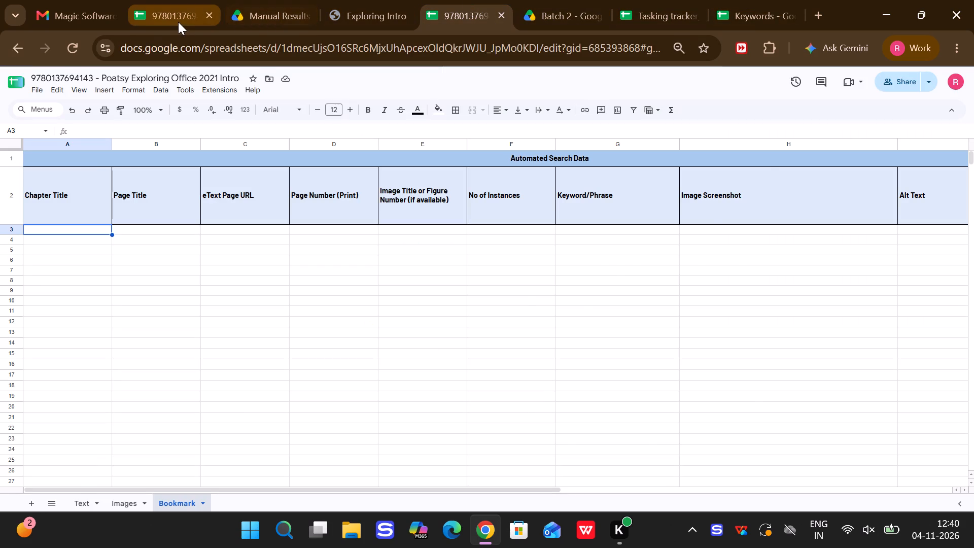
left_click(178, 22)
scroll(262, 224, "right", 1)
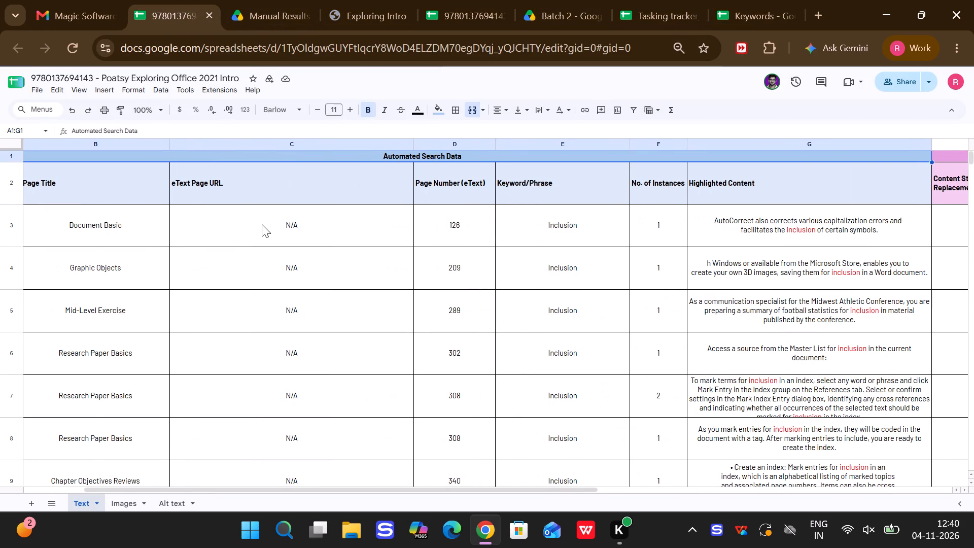
scroll(262, 224, "right", 1)
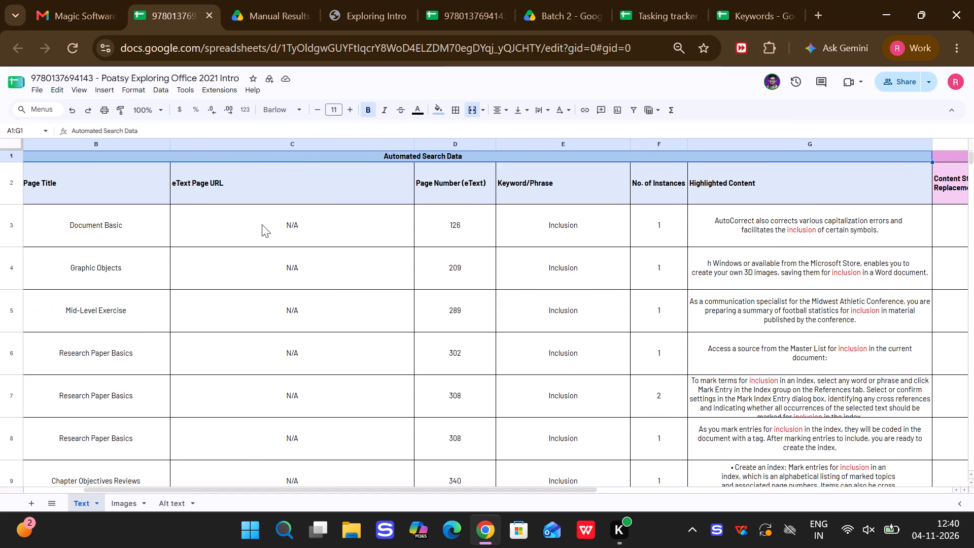
left_click_drag(365, 1, 694, 75)
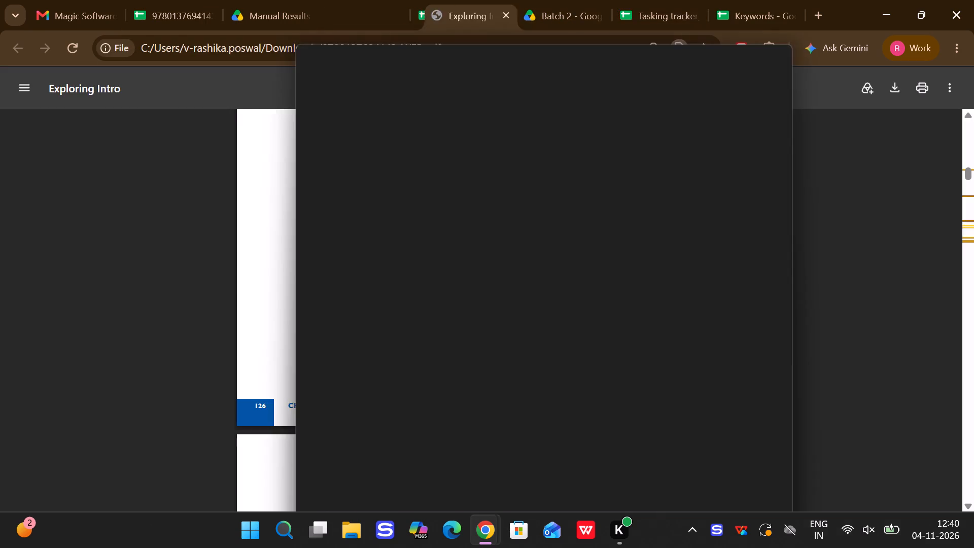
left_click_drag(694, 75, 486, 13)
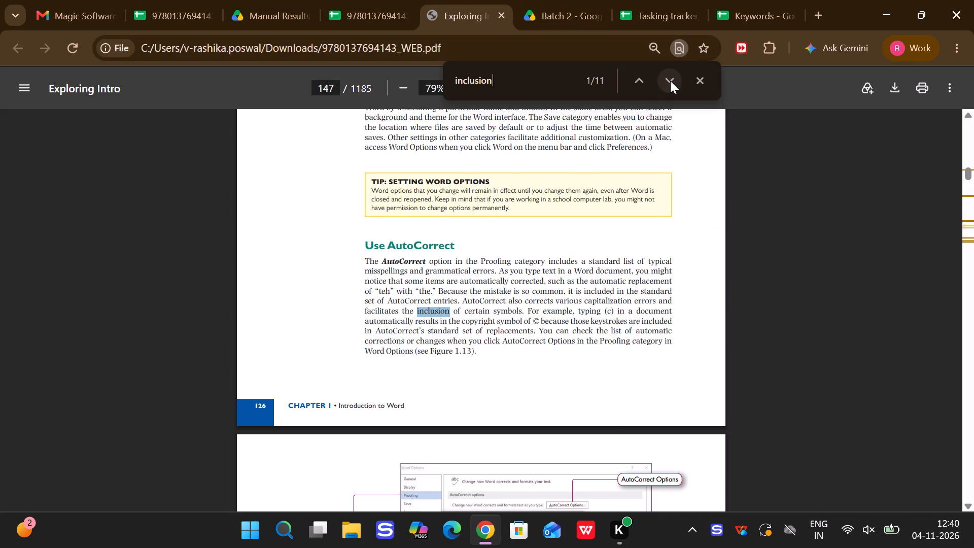
Check the second to fourth "inclusion" matches in the Exploring Intro PDF against the page numbers on the shared spreadsheet's Text sheet.
left_click(670, 80)
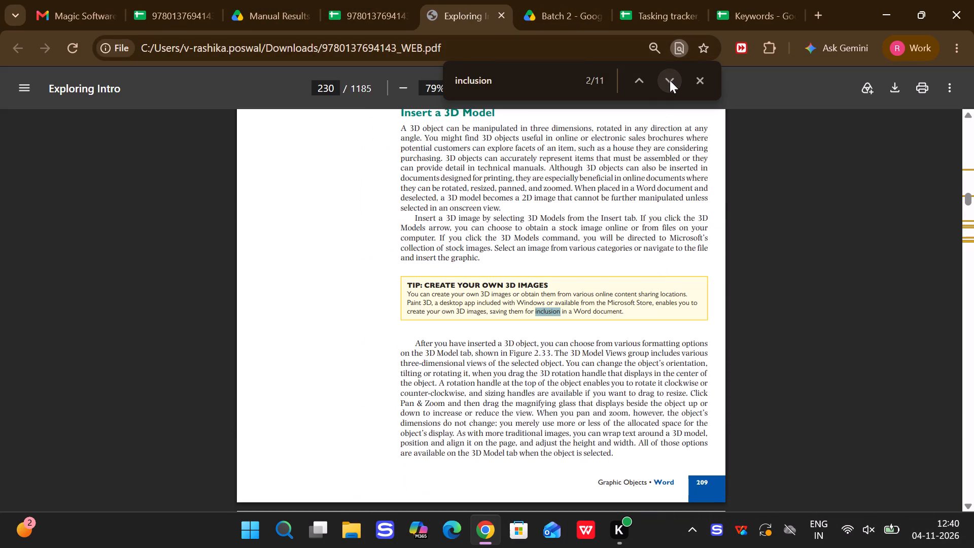
left_click(670, 80)
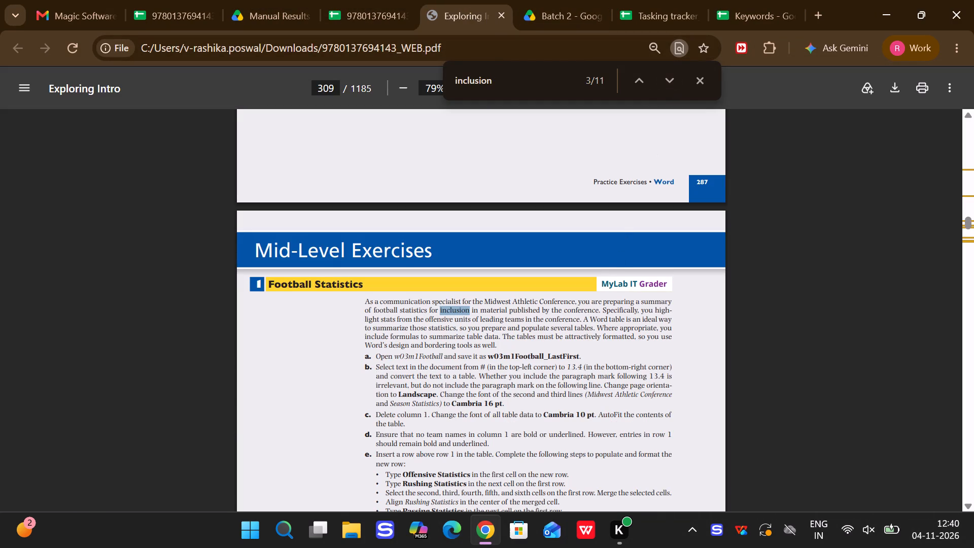
scroll(602, 284, "down", 3)
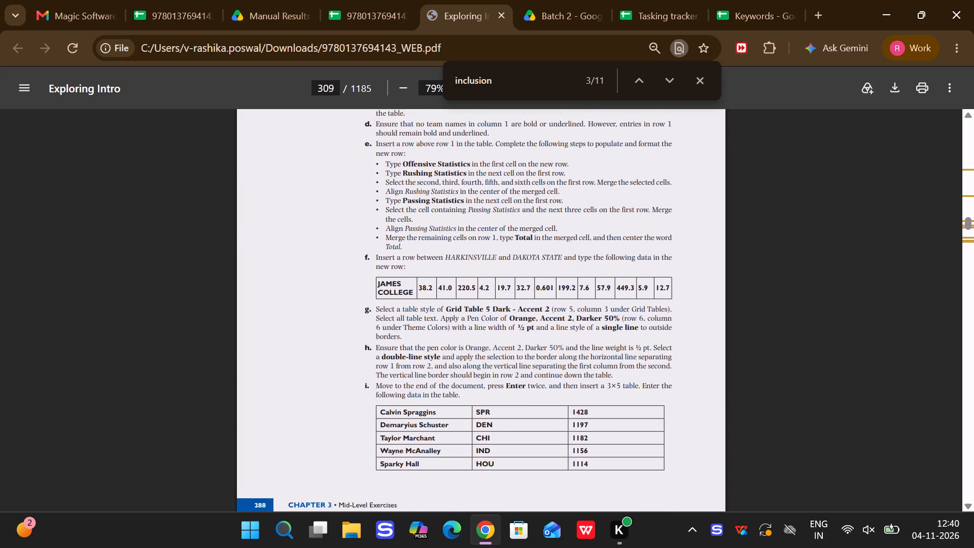
scroll(602, 284, "down", 3)
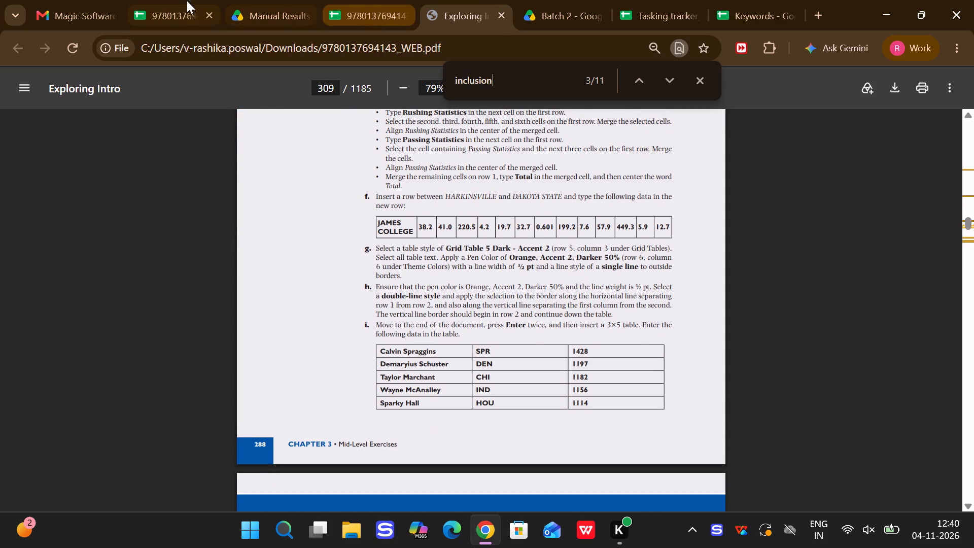
left_click(159, 8)
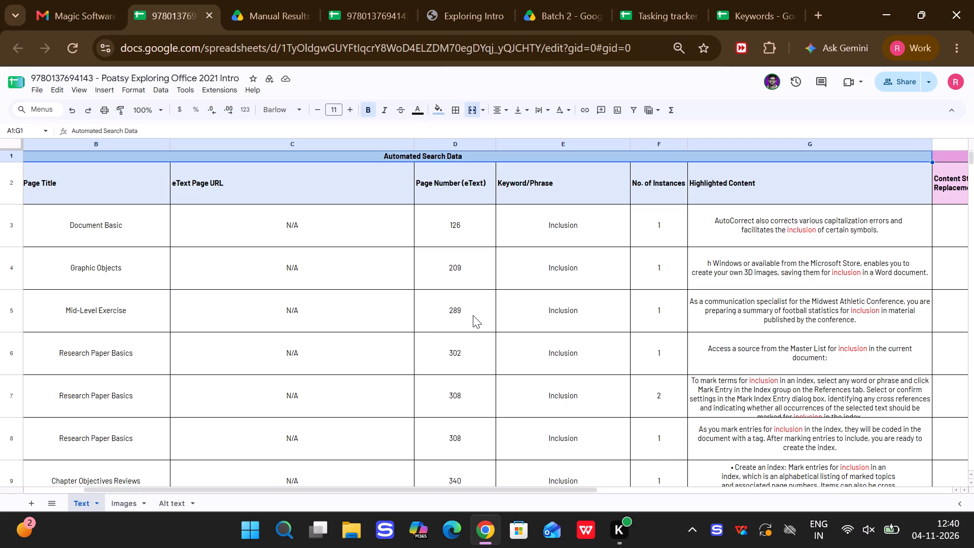
left_click(473, 315)
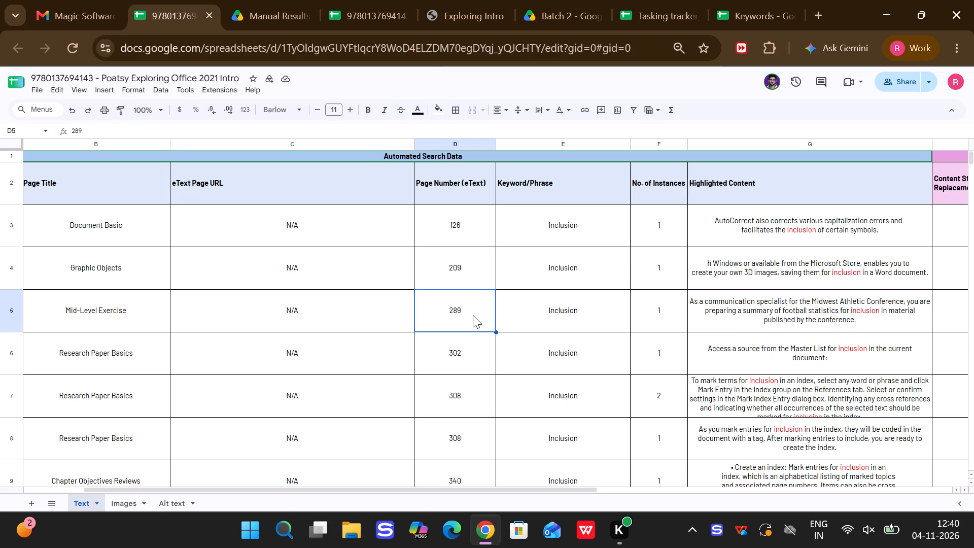
left_click(455, 10)
left_click(666, 75)
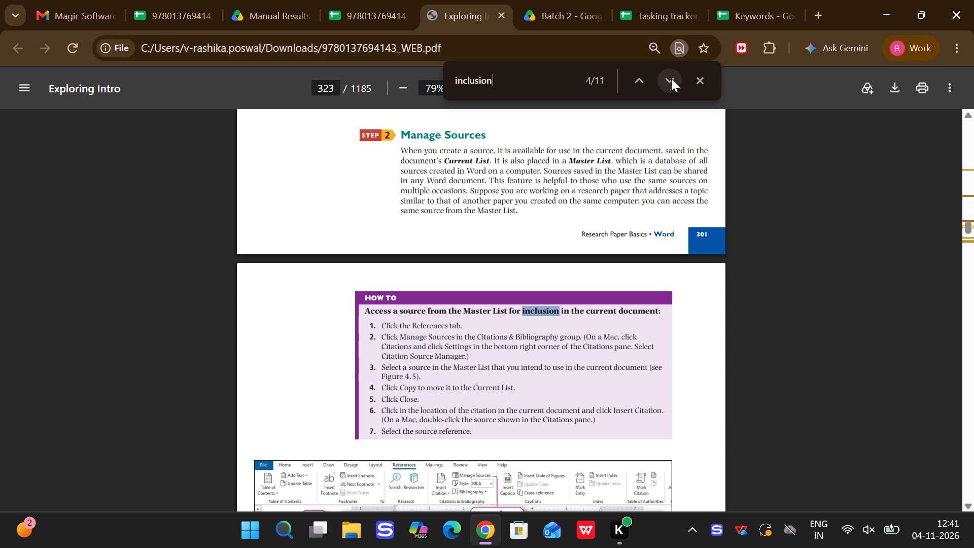
Copy rows 3 to 12 of the shared spreadsheet's Text sheet into the own results spreadsheet's Bookmark sheet, starting at A3.
left_click(149, 15)
scroll(166, 250, "right", 7)
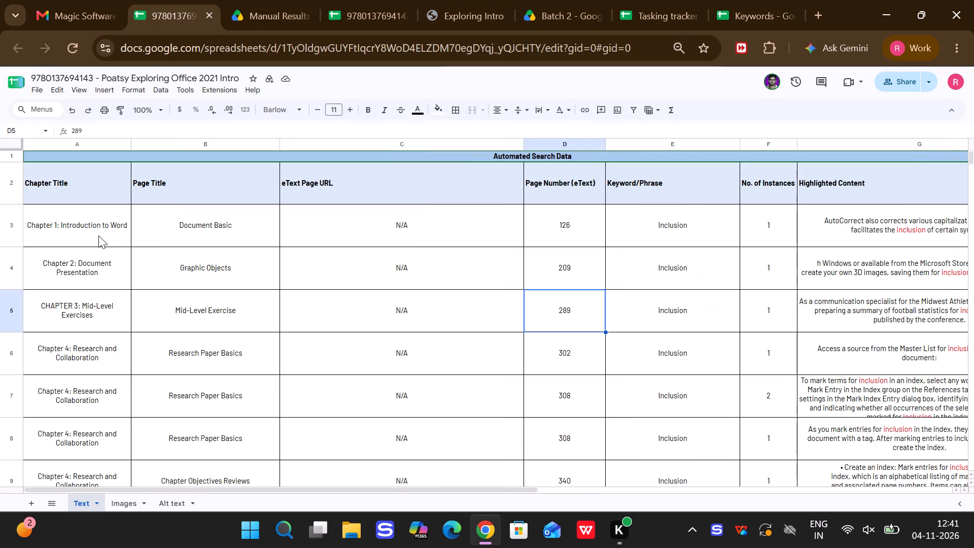
left_click(8, 229)
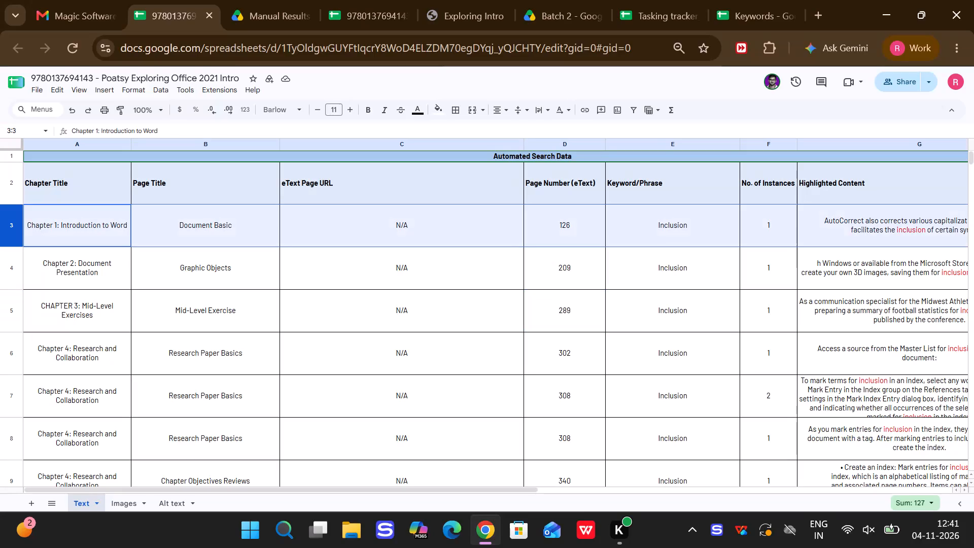
key("shift+Down")
key("shift+Down")
key("shift+Down")
key("shift+Down")
key("shift+Down")
key("shift+Down")
key("shift+Down")
key("shift+Down")
key("shift+Down")
key("shift+Down")
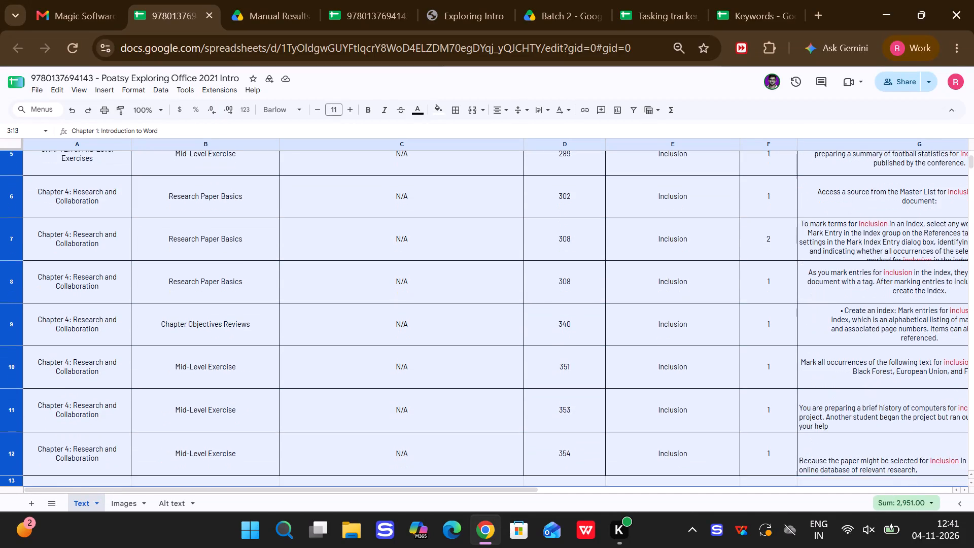
key("shift+Down")
key("shift+Down")
key("shift+Up")
key("shift+Up")
key("shift+Up")
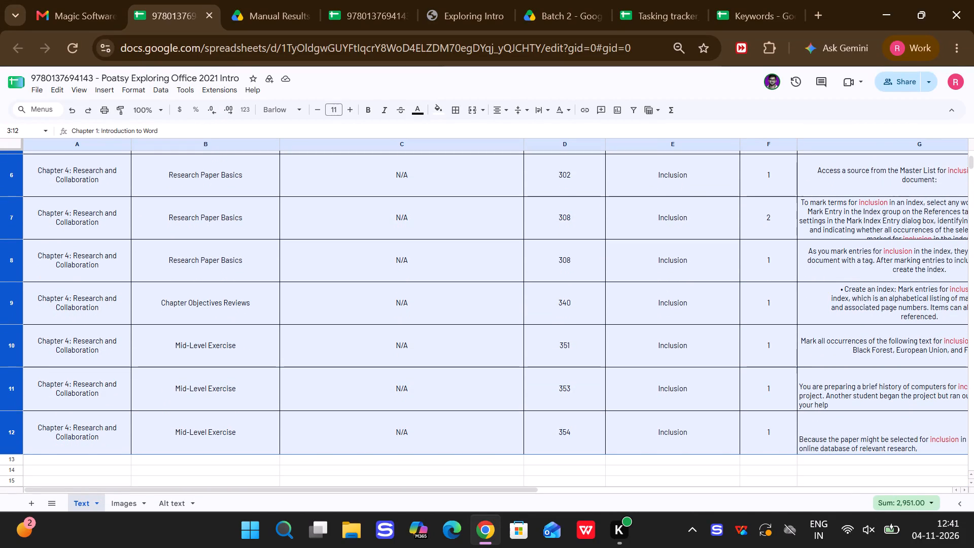
key("ctrl+c")
left_click(356, 17)
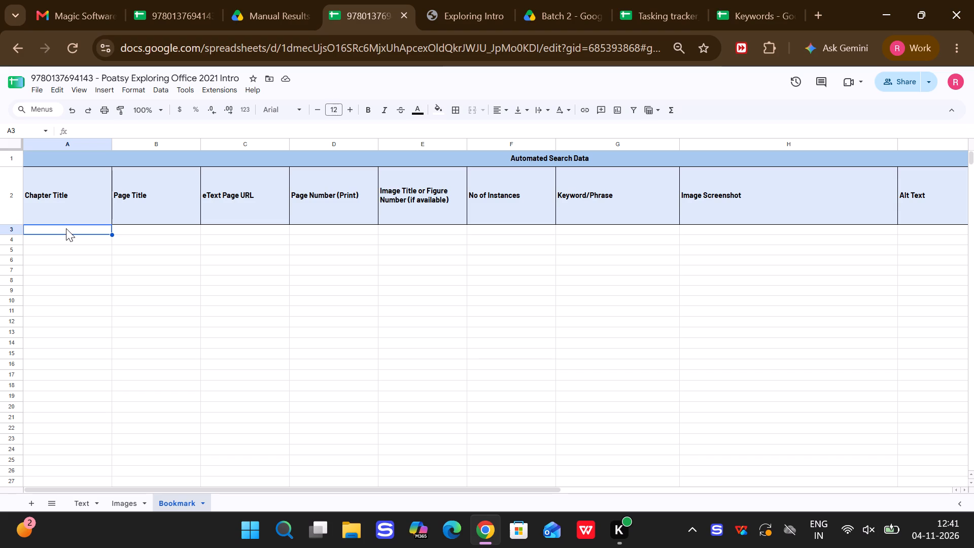
key("ctrl+v")
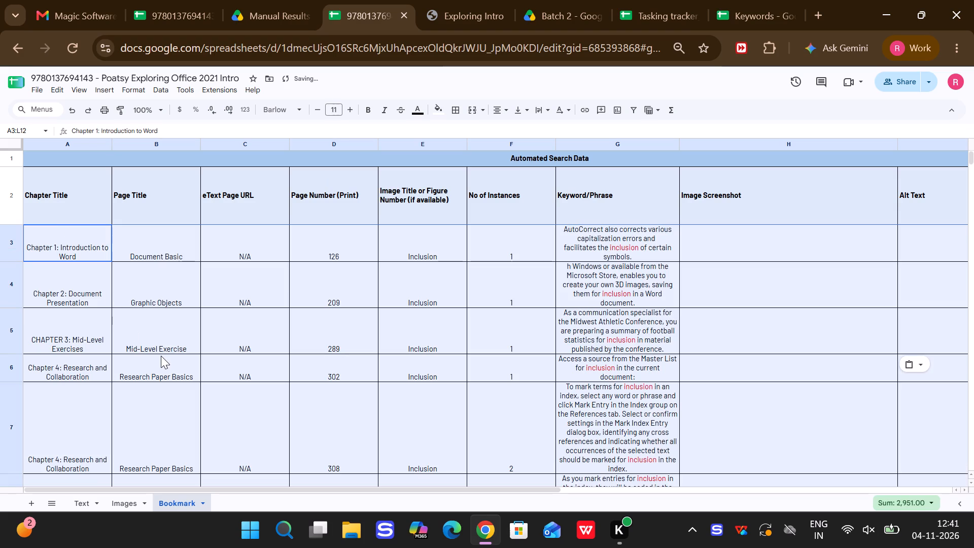
Give the pasted Inclusion rows 3 to 12 on the Bookmark sheet one uniform, taller row height.
left_click_drag(10, 263, 14, 273)
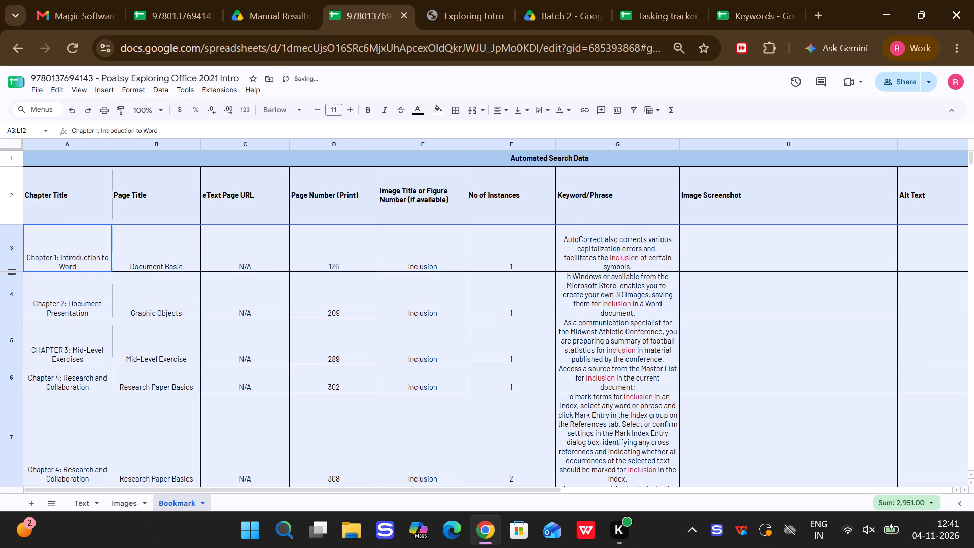
left_click(18, 257)
key("shift+Down")
key("shift+Down")
key("shift+Down")
key("shift+Down")
key("shift+Down")
key("shift+Down")
key("shift+Down")
key("shift+Down")
key("shift+Down")
key("shift+Down")
key("shift+Down")
key("shift+Down")
key("shift+Down")
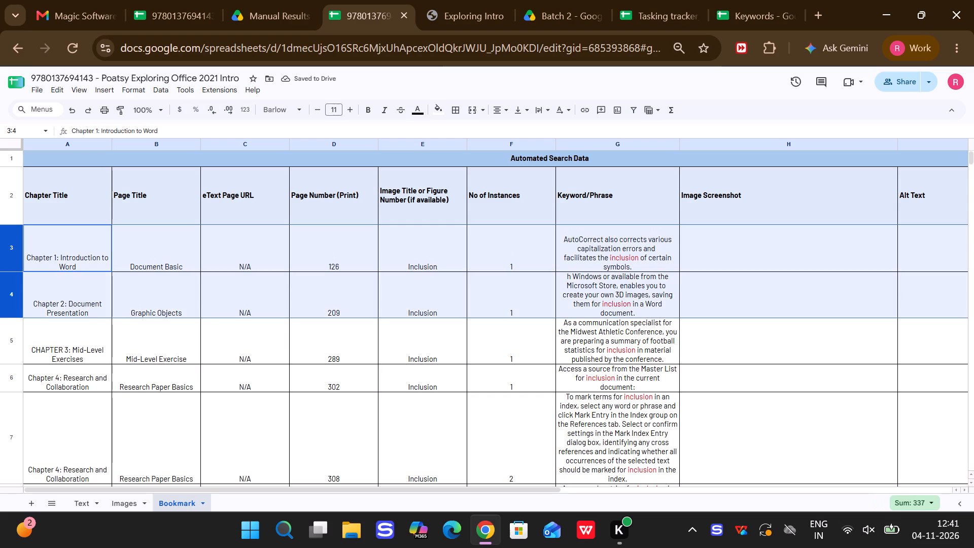
key("shift+Down")
key("shift+Up")
key("shift+Up")
key("shift+Up")
key("shift+Up")
key("shift+Up")
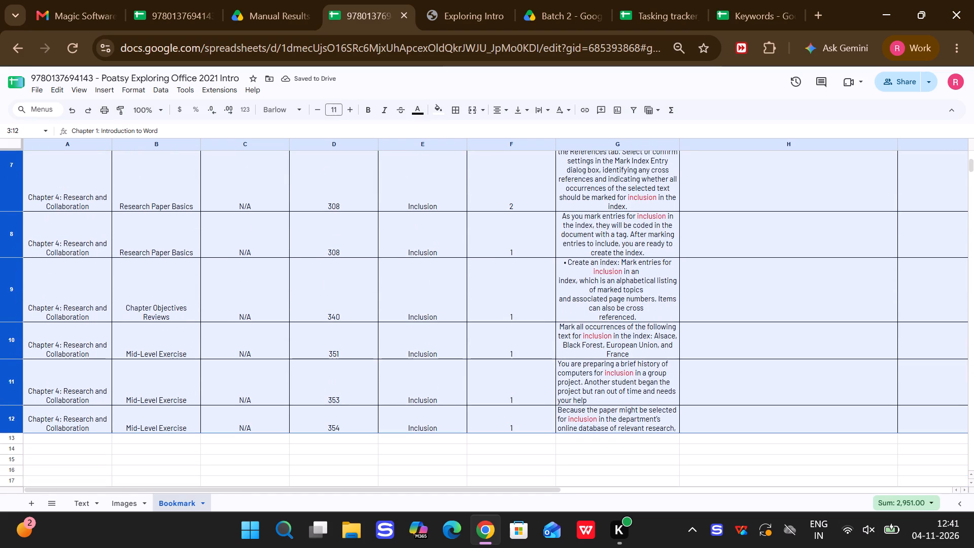
left_click(12, 322)
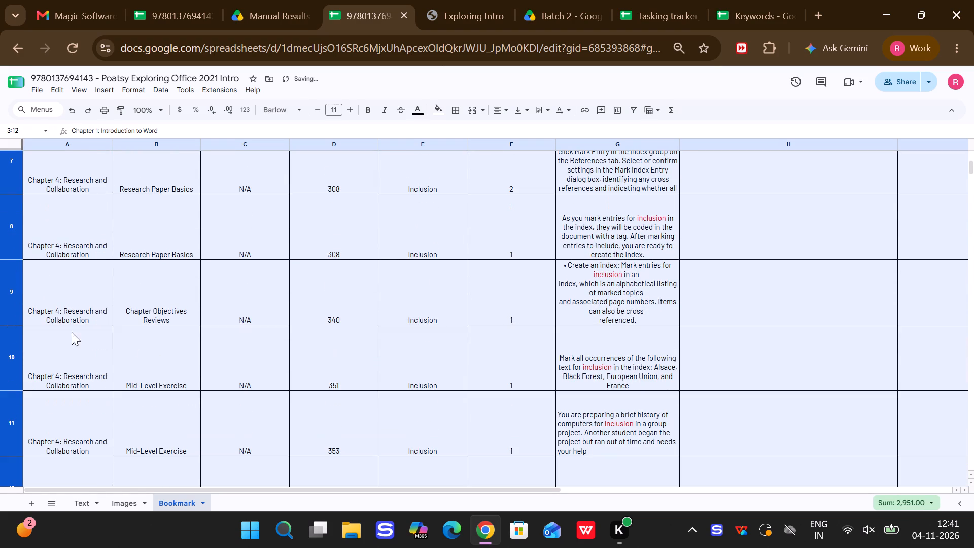
left_click(188, 330)
scroll(188, 330, "right", 1)
scroll(188, 330, "up", 3)
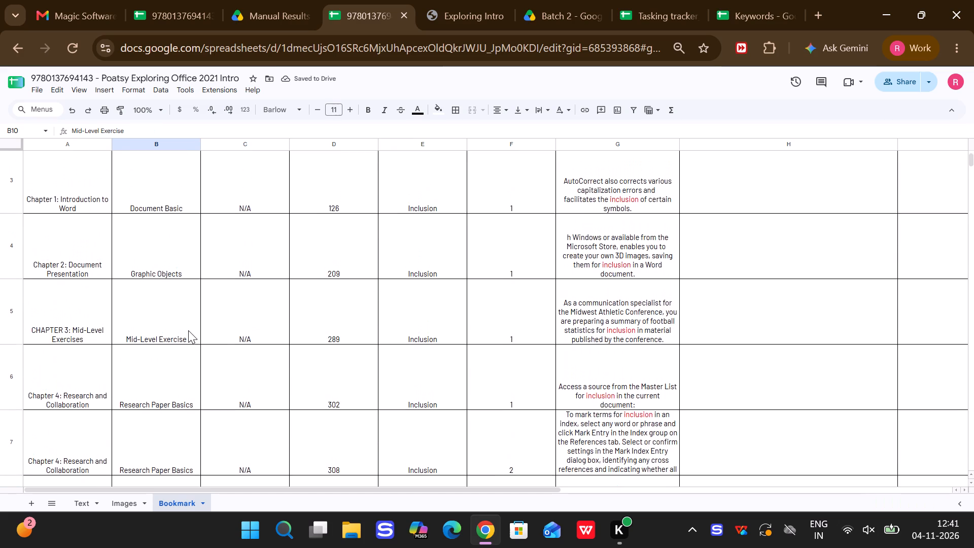
scroll(188, 330, "up", 3)
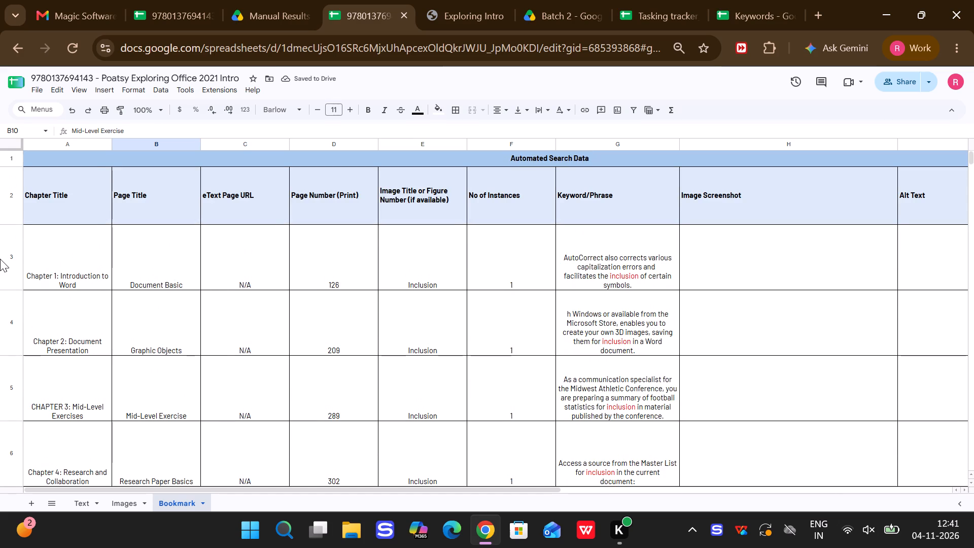
Set the text of rows 3 to 12 on the Bookmark sheet to the Barlow font at size 11.
left_click(0, 259)
key("shift+Down")
key("shift+Down")
key("shift+Down")
key("shift+Down")
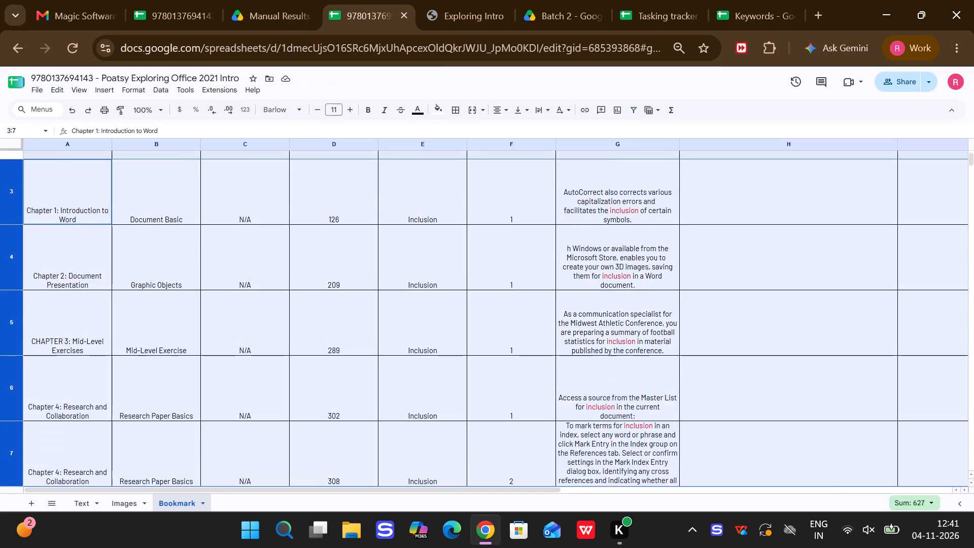
key("shift+Down")
key("shift+Down")
key("shift+Down")
key("shift+Down")
key("shift+Down")
key("shift+Down")
key("shift+Down")
key("shift+Down")
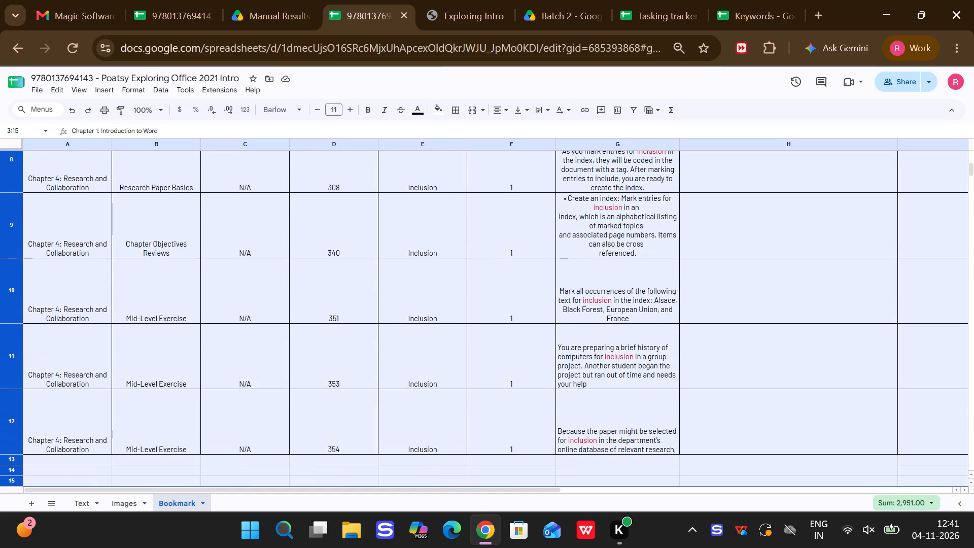
key("shift+Up")
key("shift+Up")
key("shift+Up")
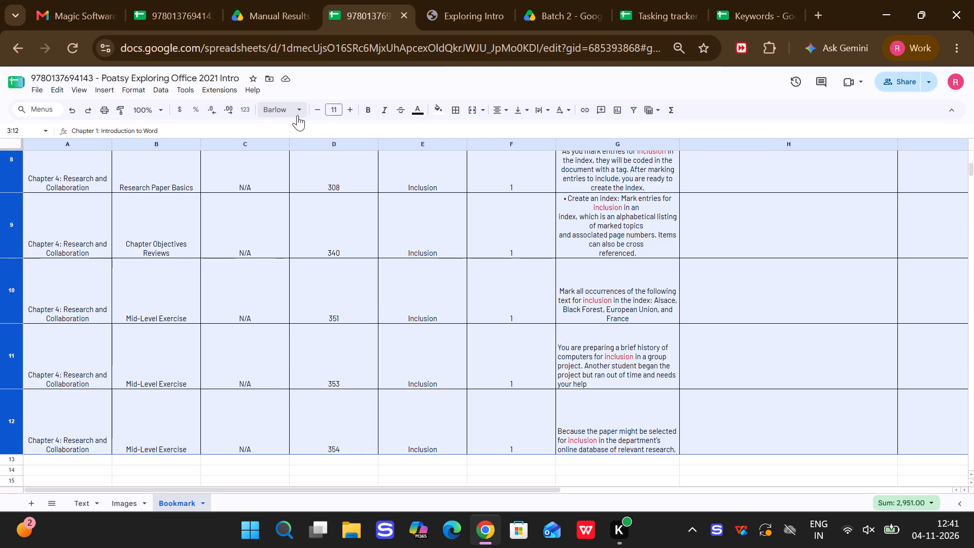
left_click(296, 110)
left_click(295, 282)
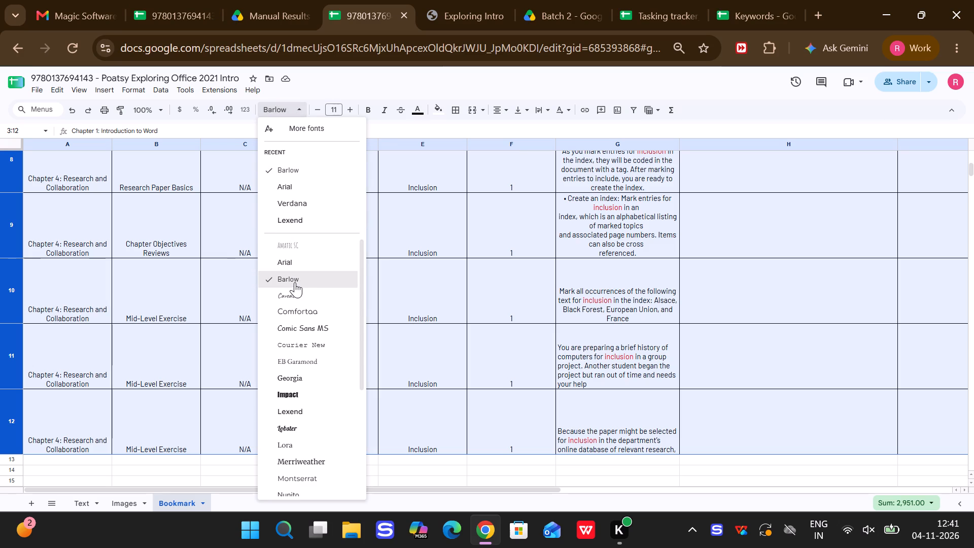
left_click(317, 109)
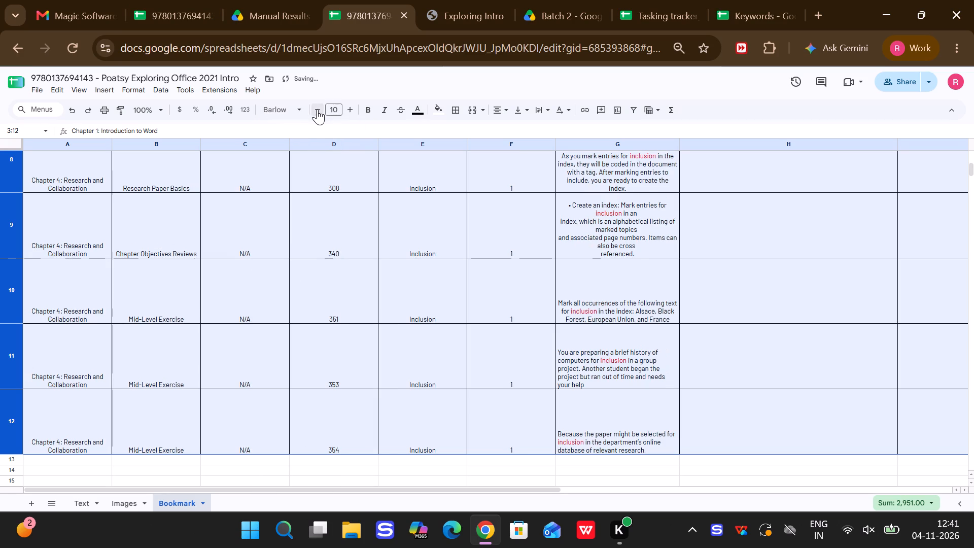
double_click(348, 109)
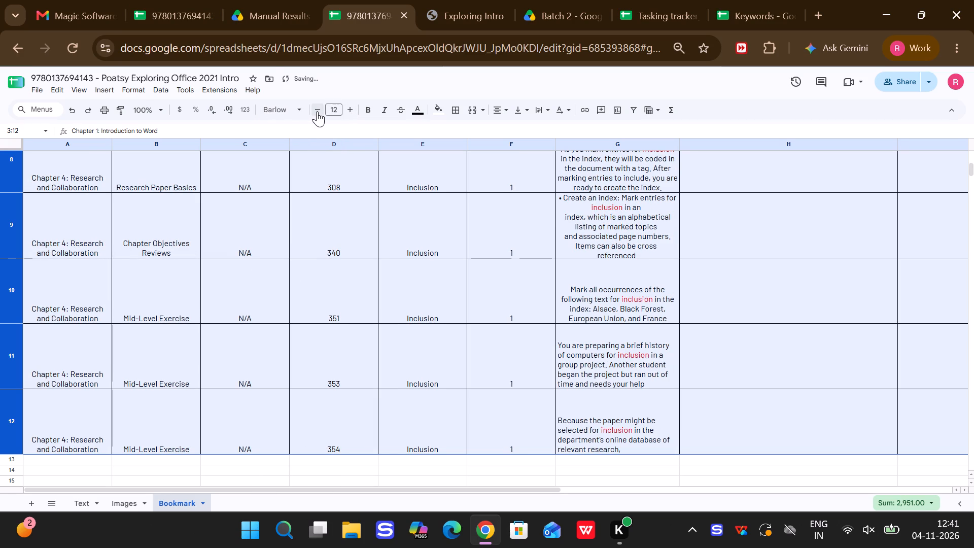
left_click(317, 111)
Apply all borders to the cells of rows 3 to 12 on the Bookmark sheet.
left_click_drag(458, 110, 461, 129)
left_click(461, 129)
left_click(461, 129)
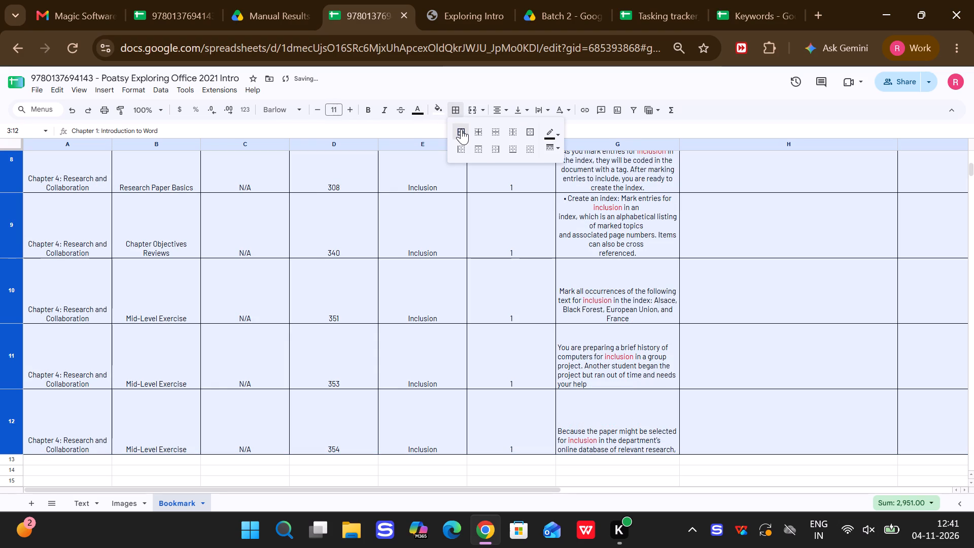
Align the text in rows 3 to 12 on the Bookmark sheet horizontally left and vertically to the cell top.
left_click_drag(503, 109, 508, 134)
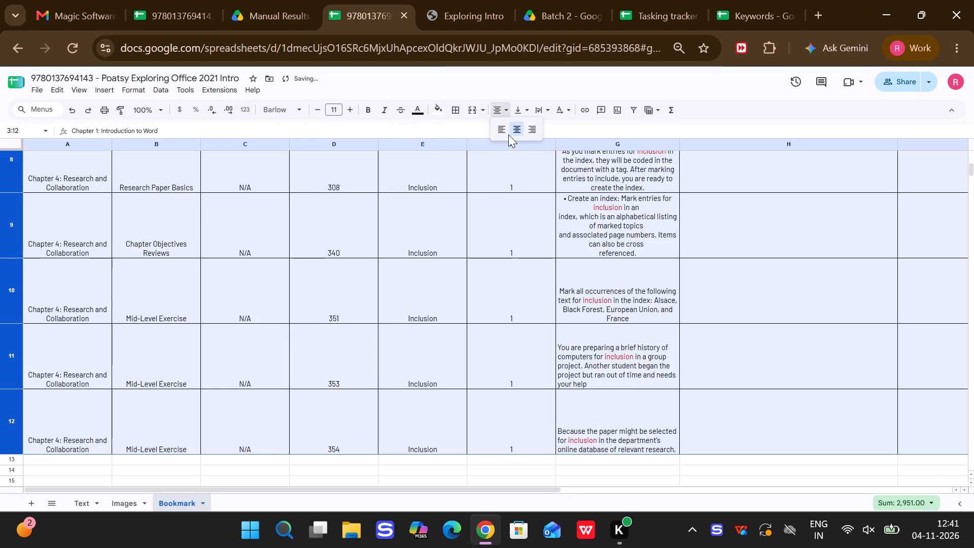
left_click_drag(508, 134, 503, 130)
left_click(503, 130)
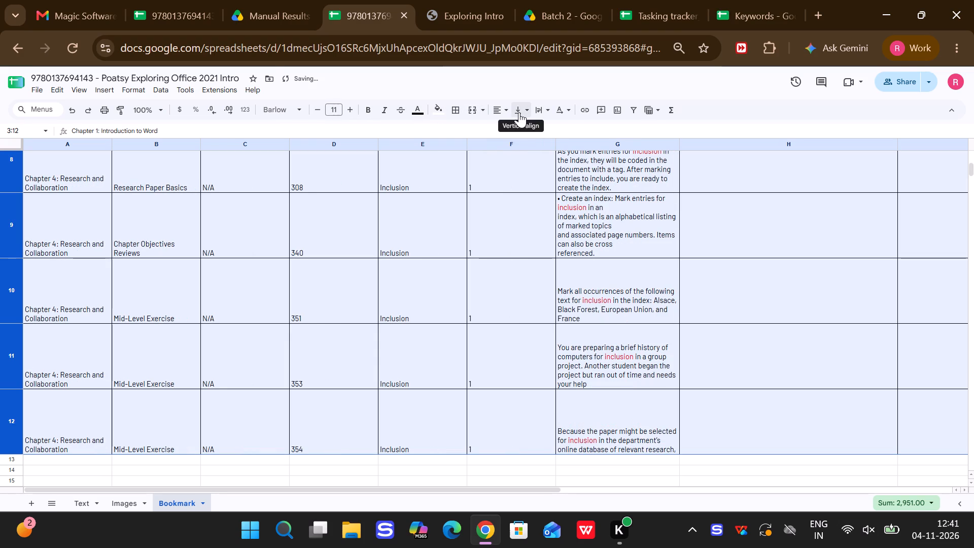
left_click(519, 112)
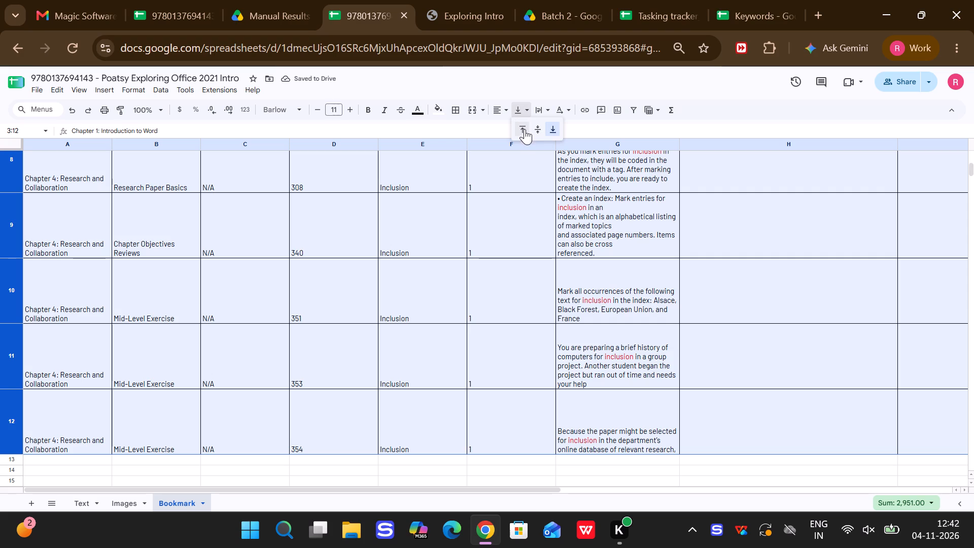
left_click(525, 129)
Set the text in rows 3 to 12 on the Bookmark sheet to wrap within its cells.
left_click(538, 111)
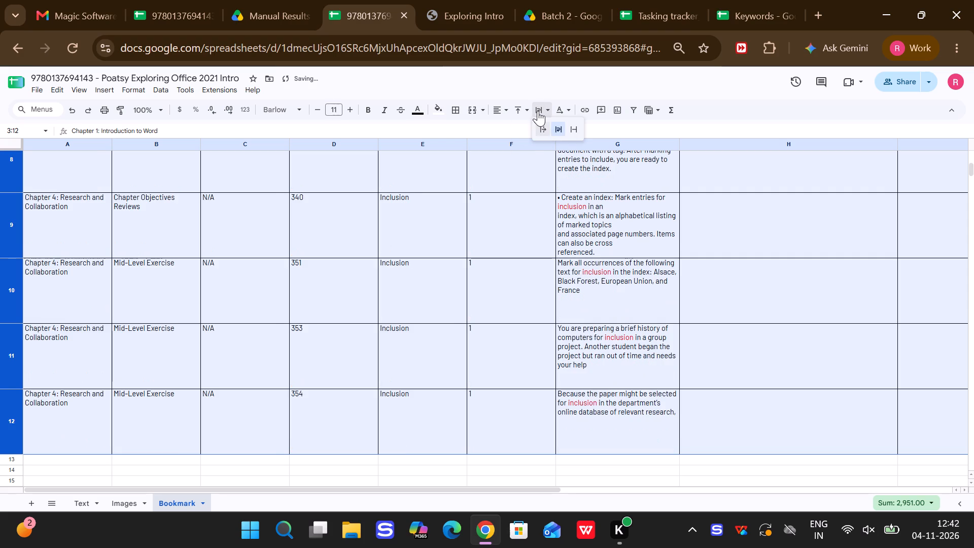
left_click(555, 126)
left_click(365, 456)
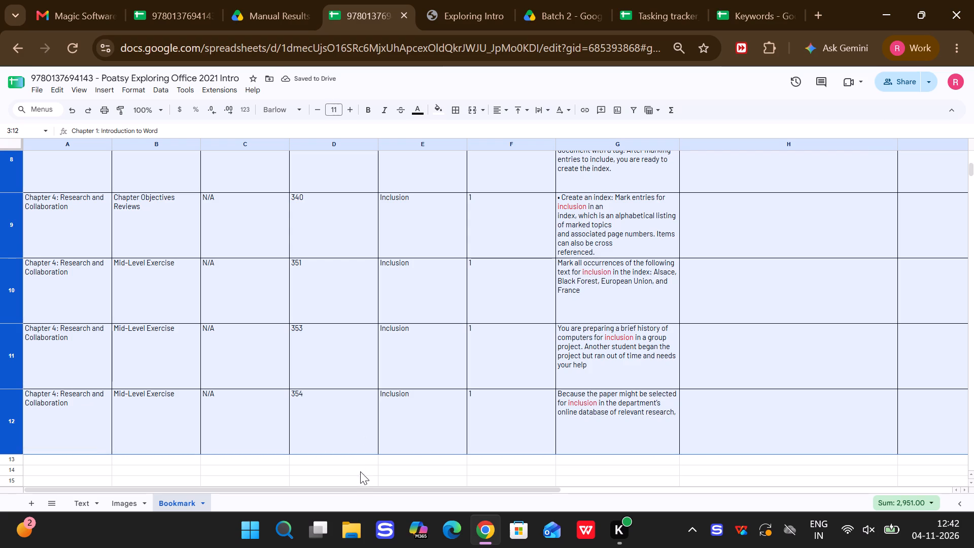
left_click(360, 471)
Set the print page number of the Chapter 3 Mid-Level Exercise row on the Bookmark sheet to 288.
scroll(360, 471, "up", 4)
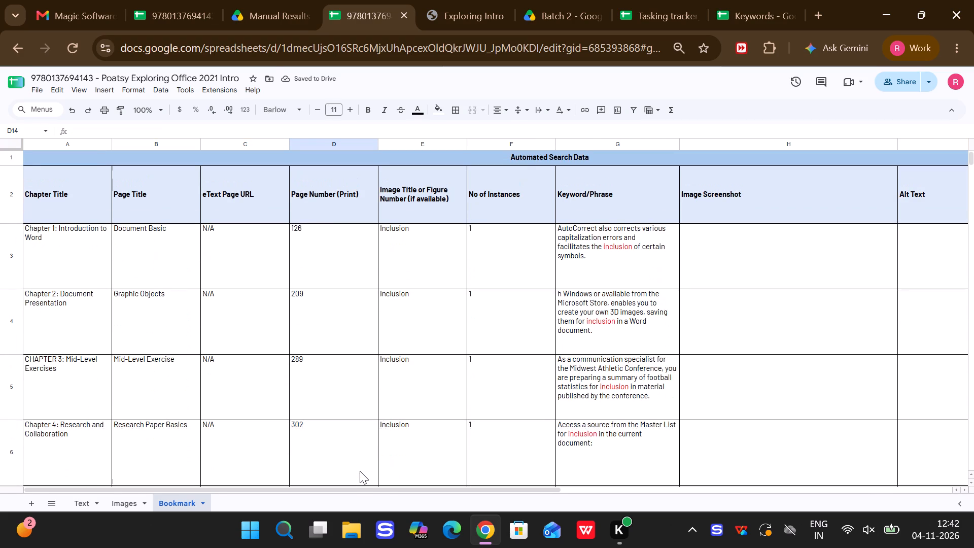
left_click(324, 389)
key("BackSpace")
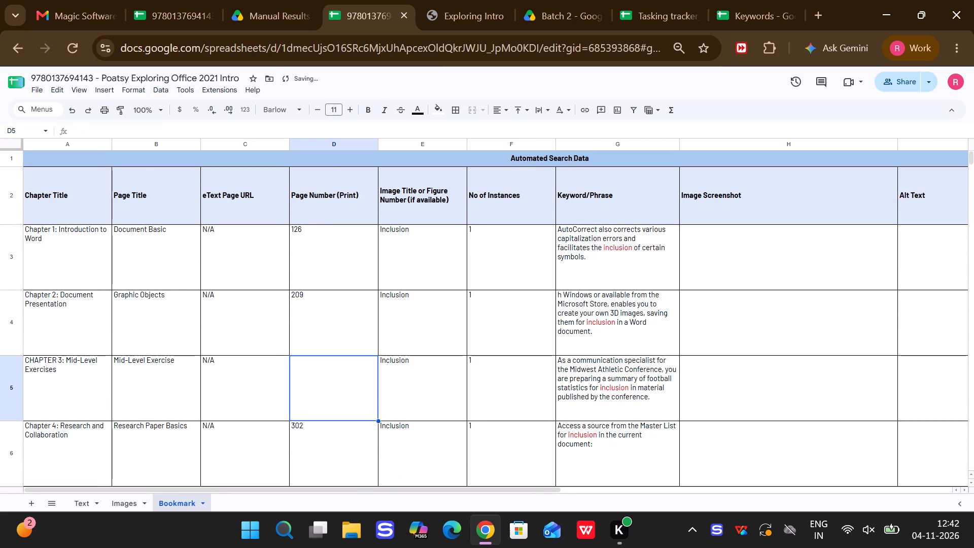
key("3")
type("88")
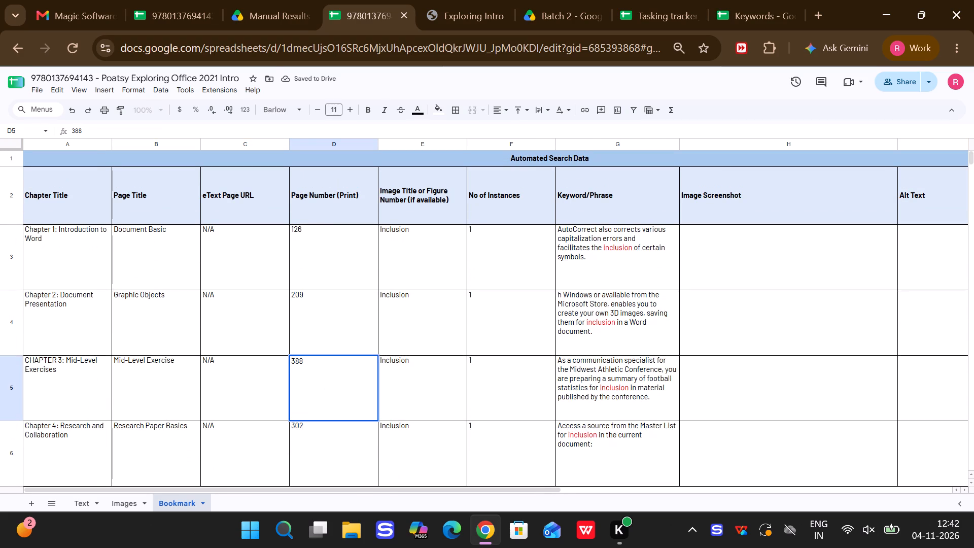
key("BackSpace")
key("BackSpace")
key("BackSpace")
key("2")
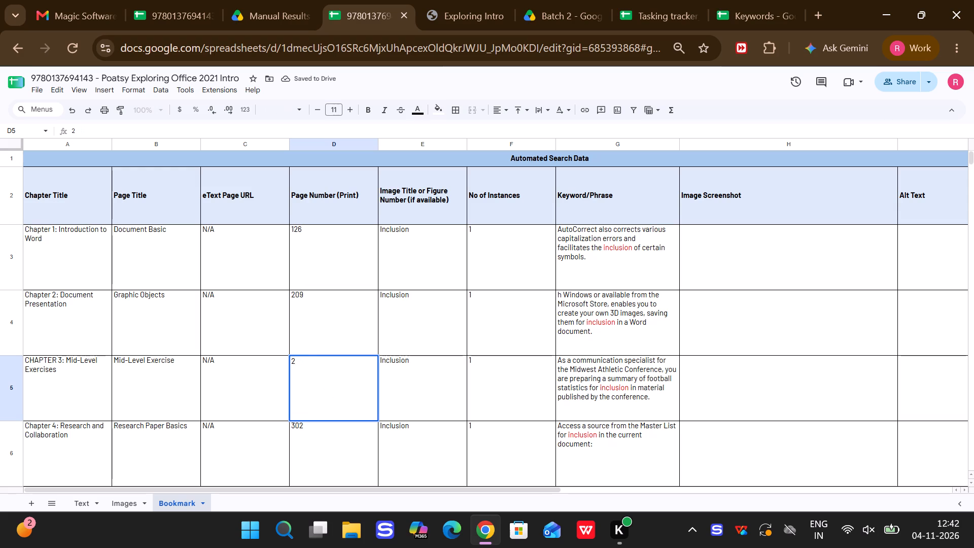
type("88")
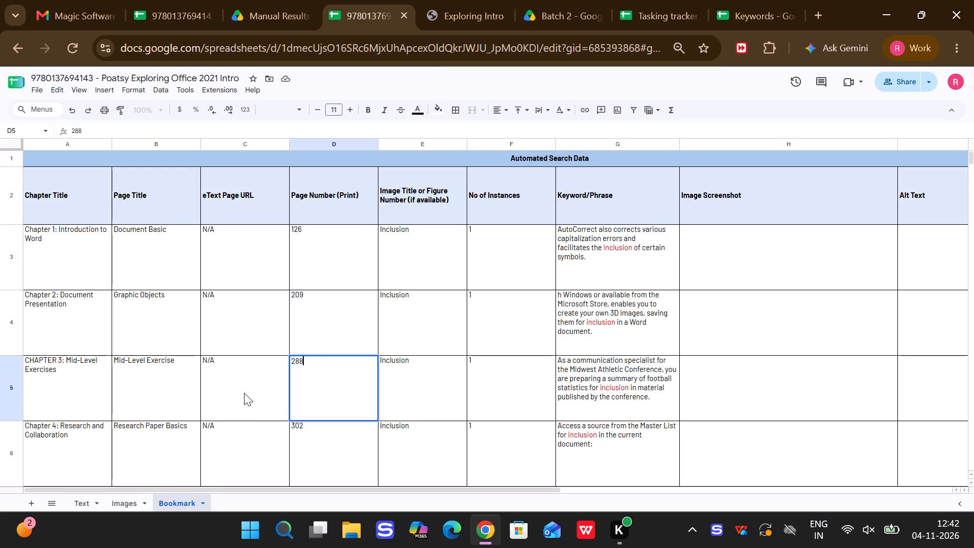
left_click(245, 393)
Copy rows 3 to 12 of the Bookmark sheet and clear their contents there.
left_click(136, 425)
scroll(136, 425, "left", 3)
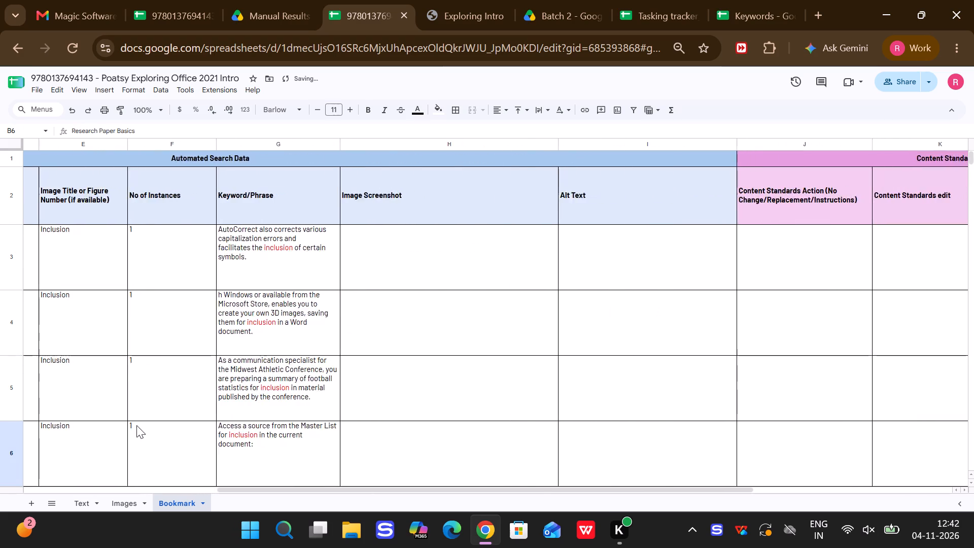
scroll(136, 425, "left", 4)
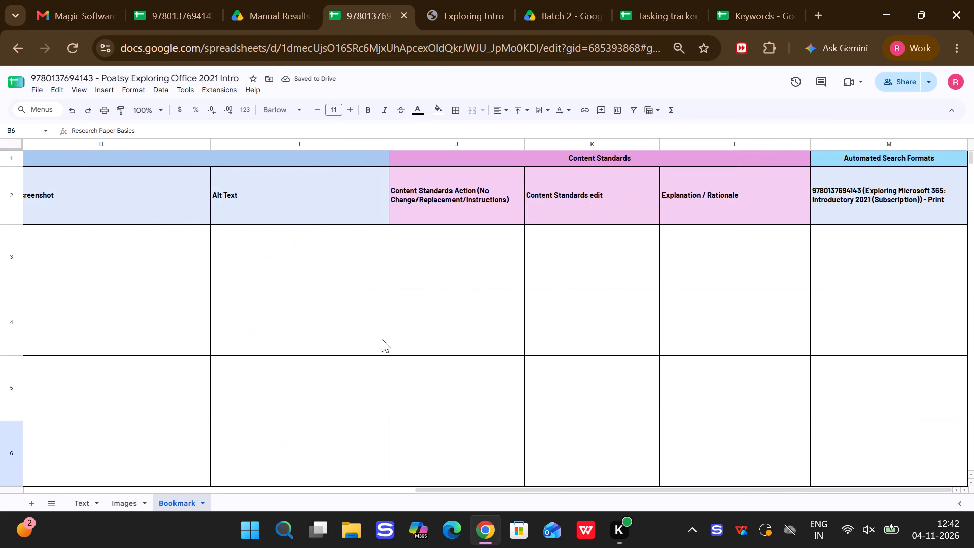
scroll(375, 341, "right", 8)
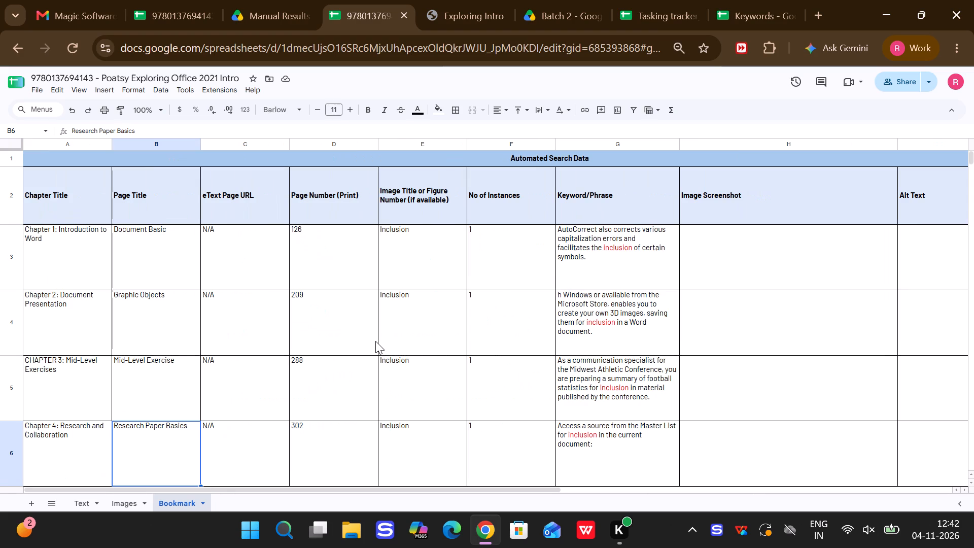
left_click(6, 263)
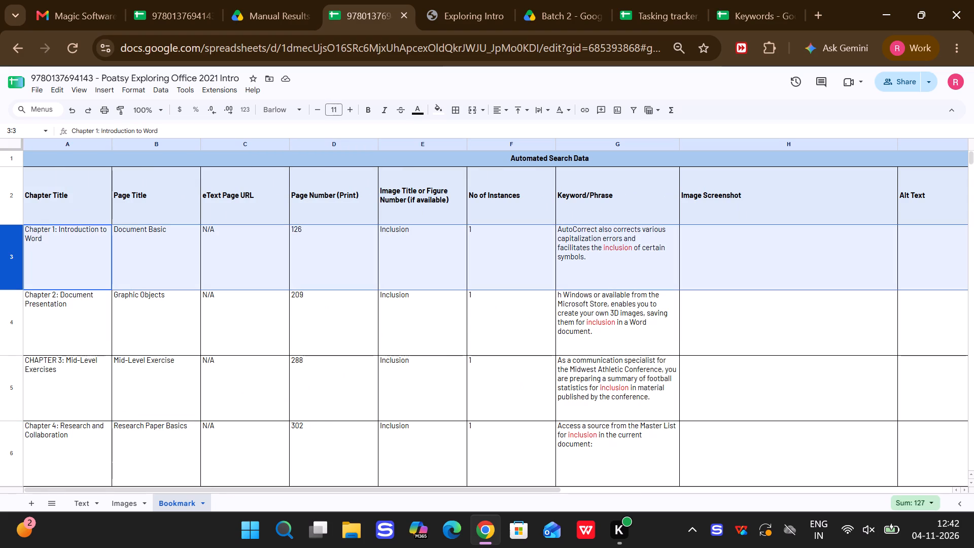
key("shift+Down")
key("shift+Down")
key("shift+Down")
key("shift+Down")
key("shift+Down")
key("shift+Down")
key("shift+Down")
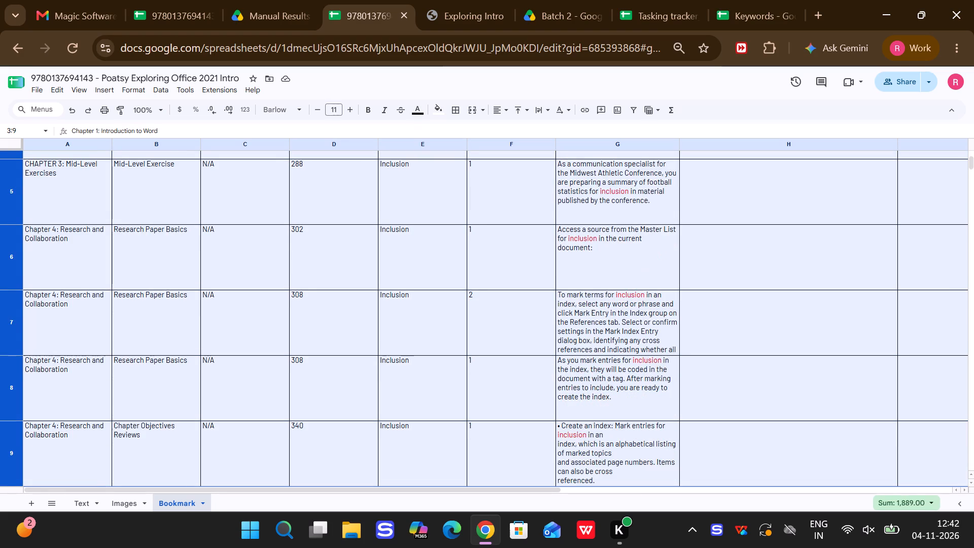
key("shift+Down")
key("shift+Down")
key("shift+Down")
key("shift+Down")
key("shift+Up")
key("shift+Up")
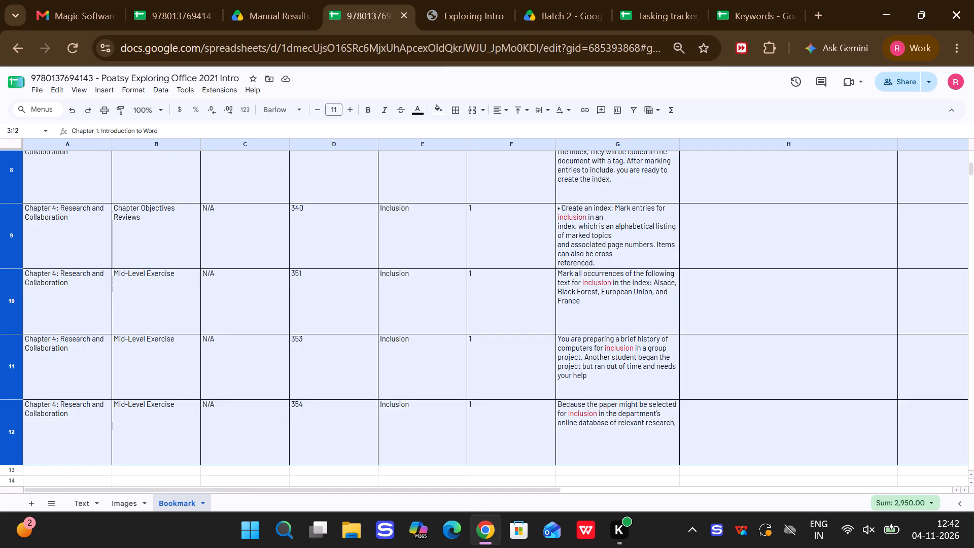
key("ctrl+c")
key("BackSpace")
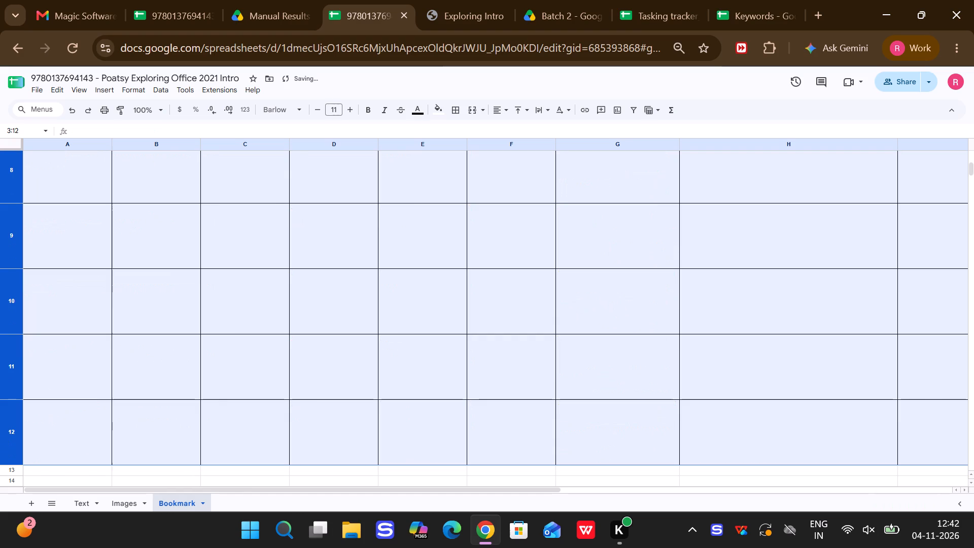
Paste the copied Inclusion rows into the Text sheet, starting at the Chapter Title cell of row 3.
left_click(81, 497)
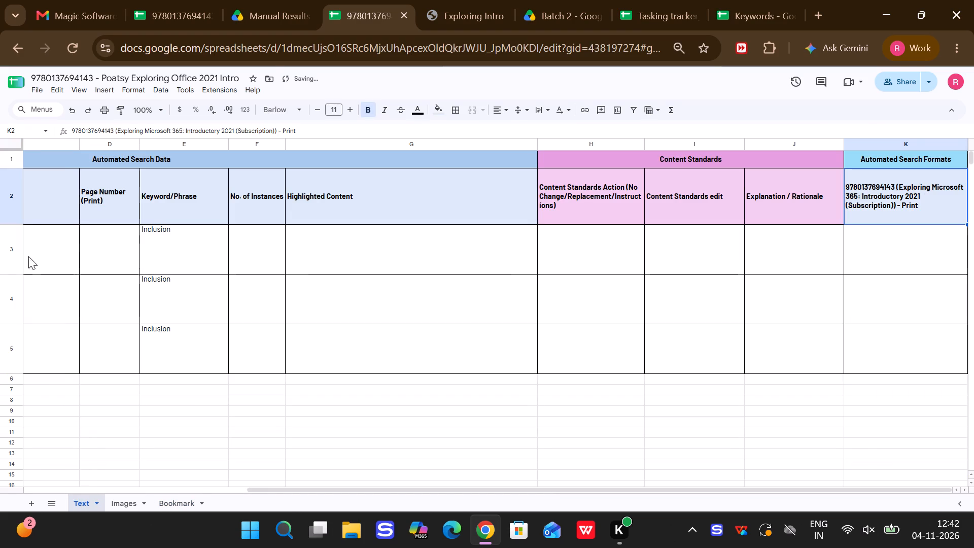
left_click(9, 251)
scroll(9, 251, "right", 3)
scroll(67, 263, "right", 5)
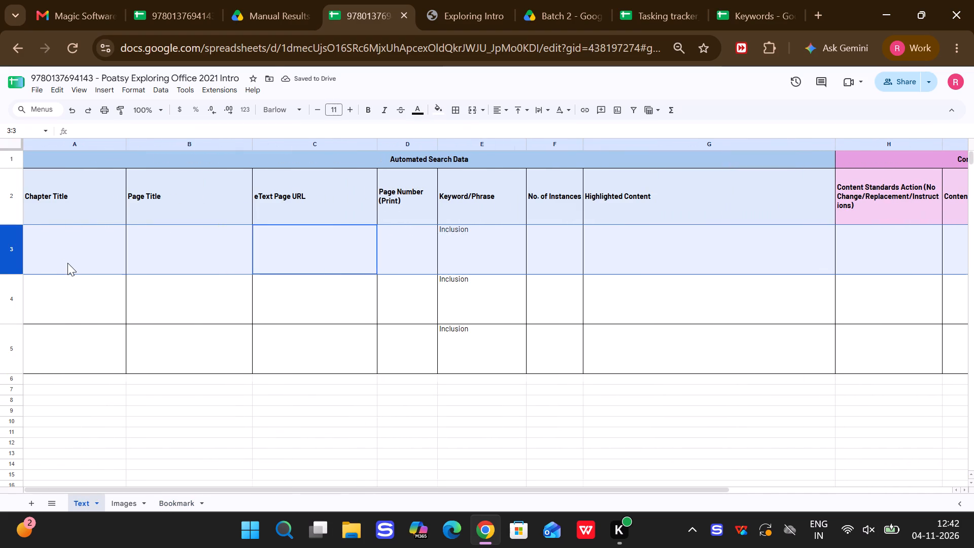
scroll(67, 263, "right", 2)
left_click(58, 256)
key("ctrl+v")
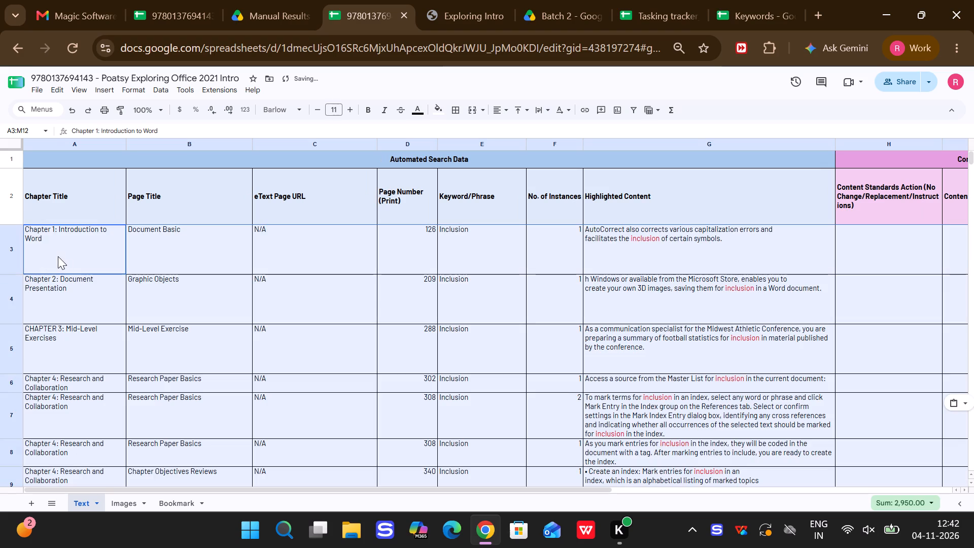
Give rows 3 to 12 on the Text sheet one uniform, slightly taller row height.
left_click(6, 253)
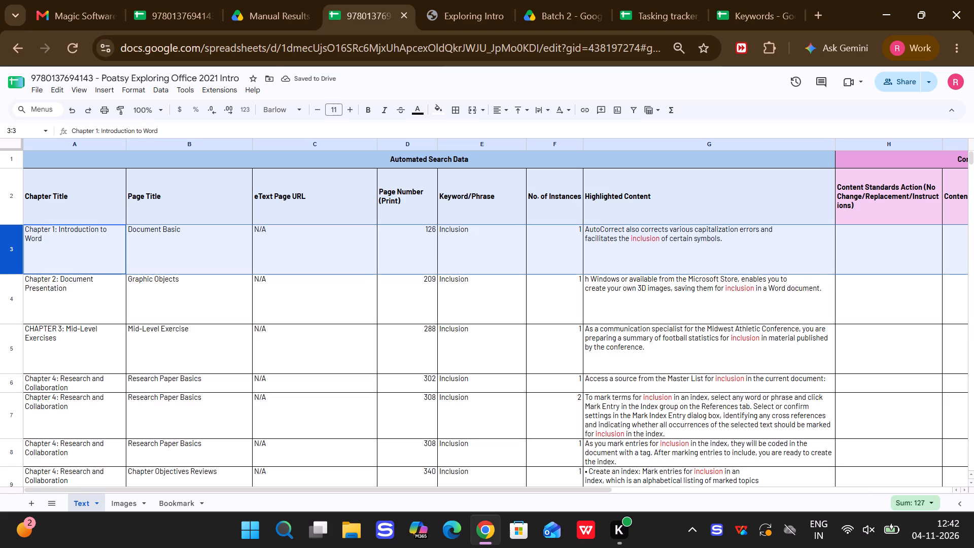
key("shift+Down")
key("shift+Down")
key("shift+Down")
key("shift+Down")
key("shift+Down")
key("shift+Down")
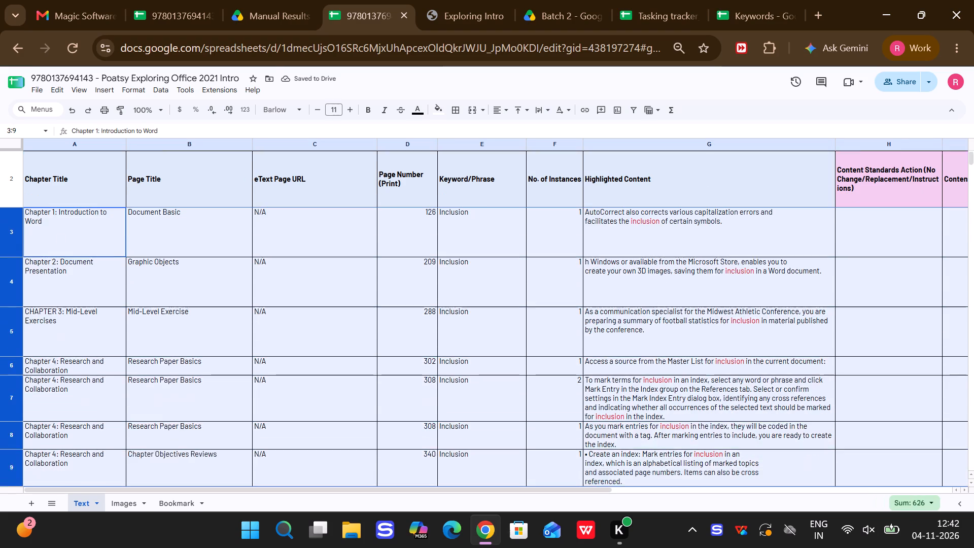
key("shift+Down")
key("shift+Down")
key("shift+Down")
key("shift+Down")
key("shift+Down")
key("shift+Down")
key("shift+Up")
key("shift+Up")
key("shift+Up")
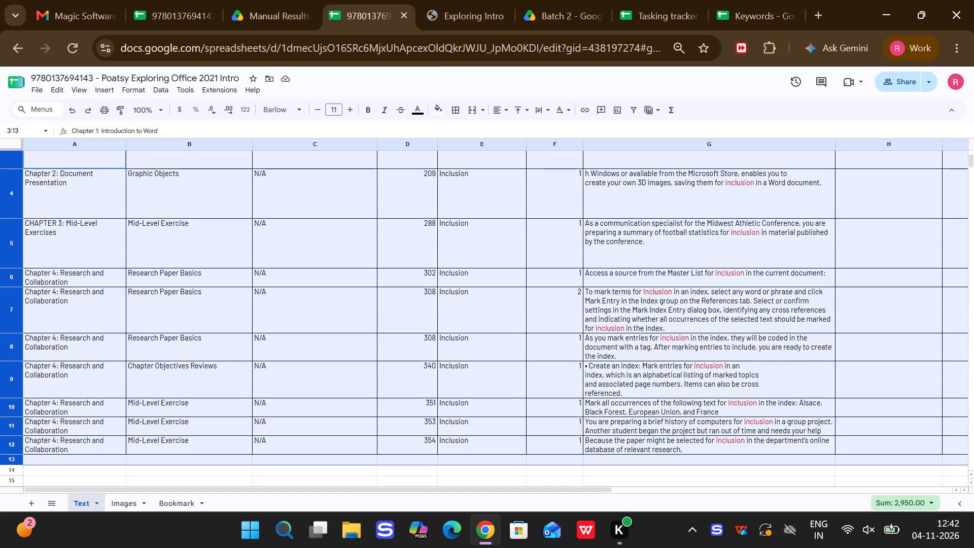
scroll(14, 192, "up", 4)
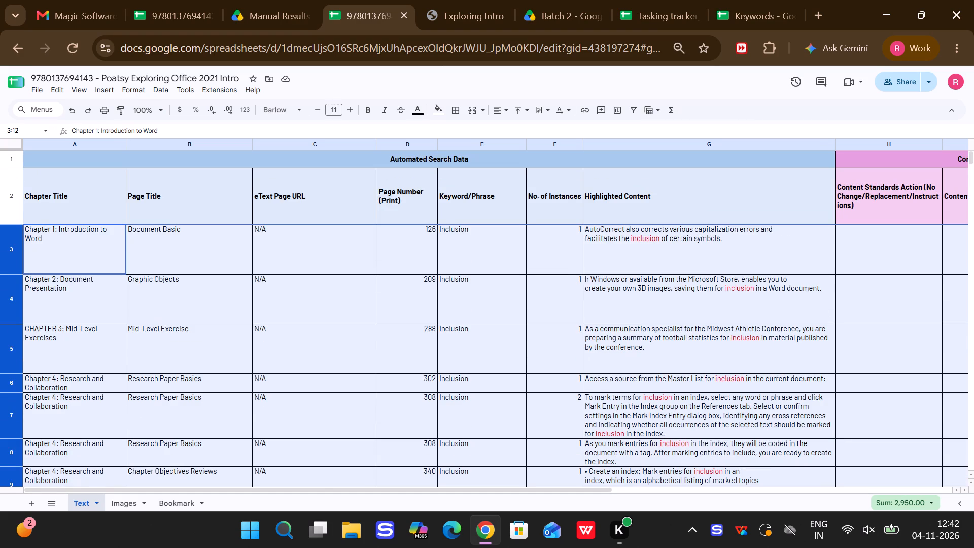
left_click_drag(11, 275, 13, 280)
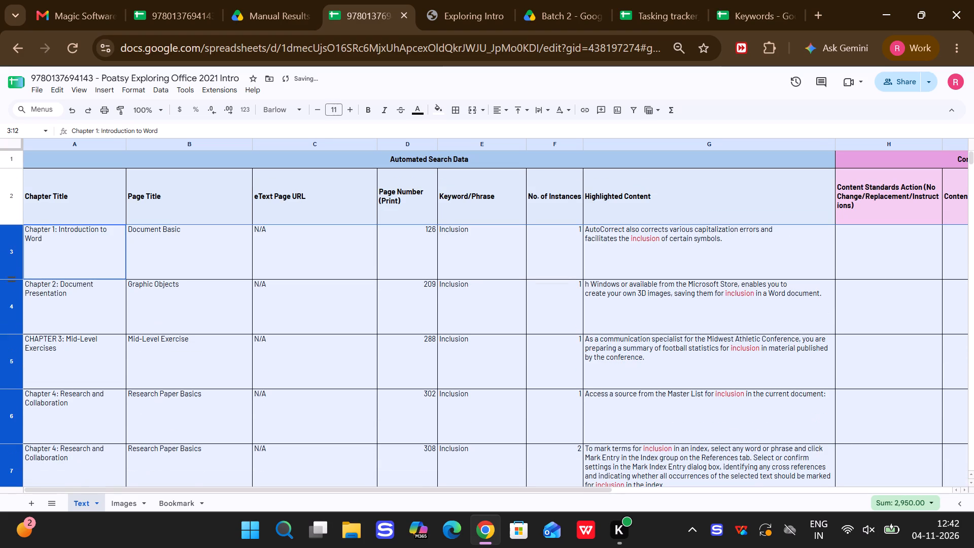
Set the text of rows 3 to 12 on the Text sheet to the Barlow font at size 11.
left_click(302, 108)
left_click(296, 169)
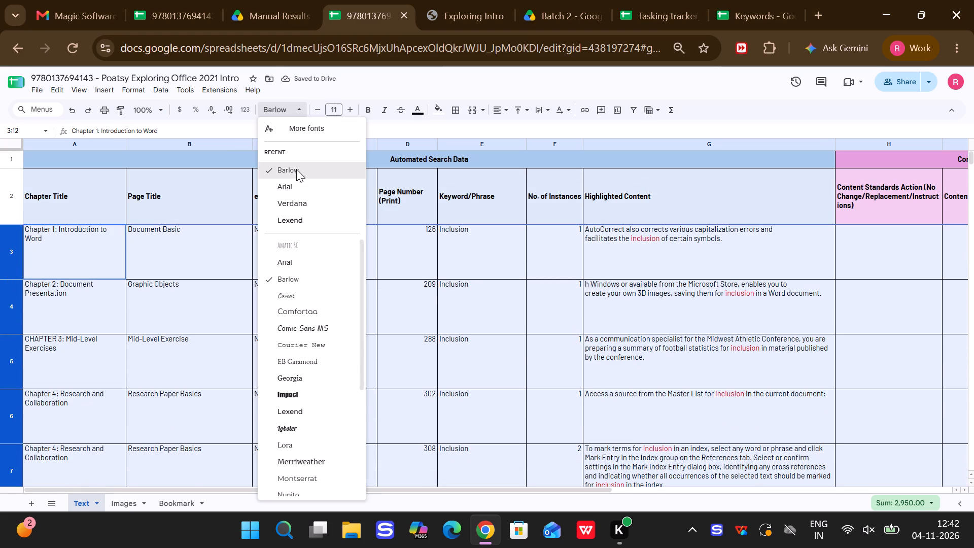
left_click_drag(317, 112, 349, 113)
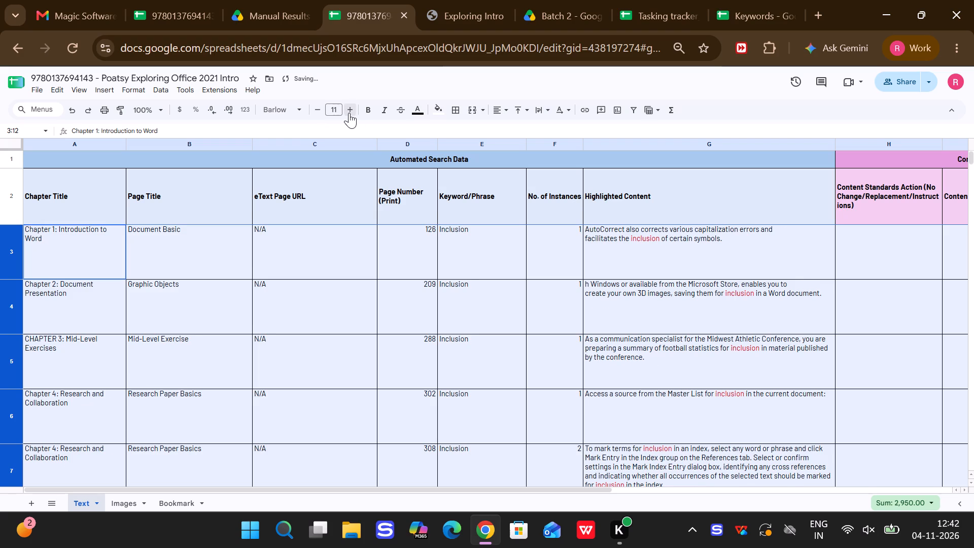
left_click_drag(349, 113, 350, 113)
left_click(350, 113)
left_click(318, 109)
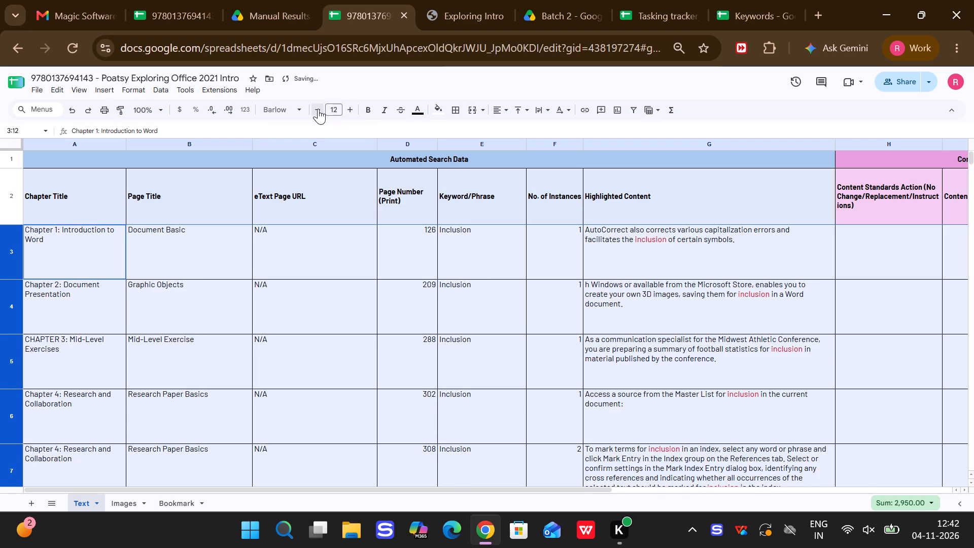
left_click(318, 109)
Apply all borders to the cells of rows 3 to 12 on the Text sheet.
left_click_drag(460, 108, 460, 110)
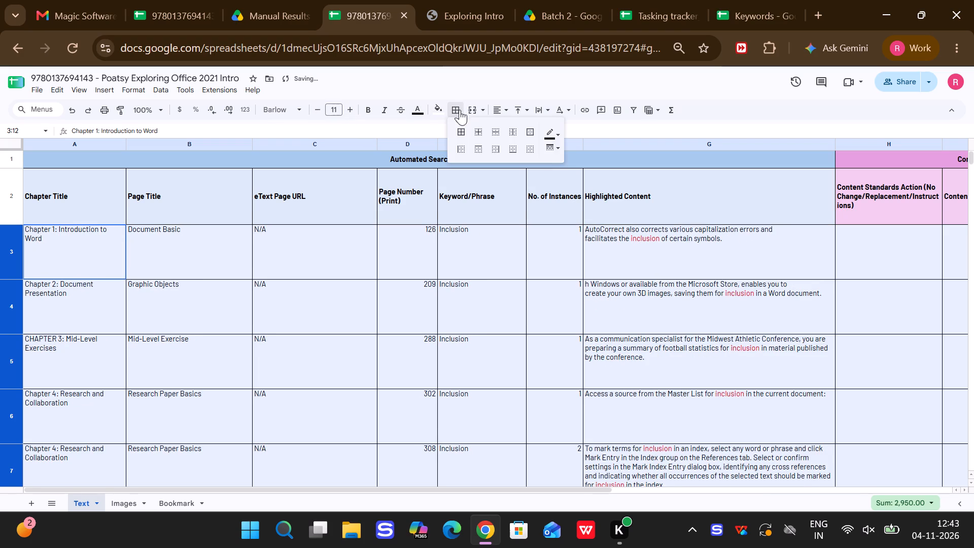
left_click_drag(460, 110, 461, 133)
left_click(461, 133)
left_click_drag(472, 112, 449, 109)
left_click(449, 109)
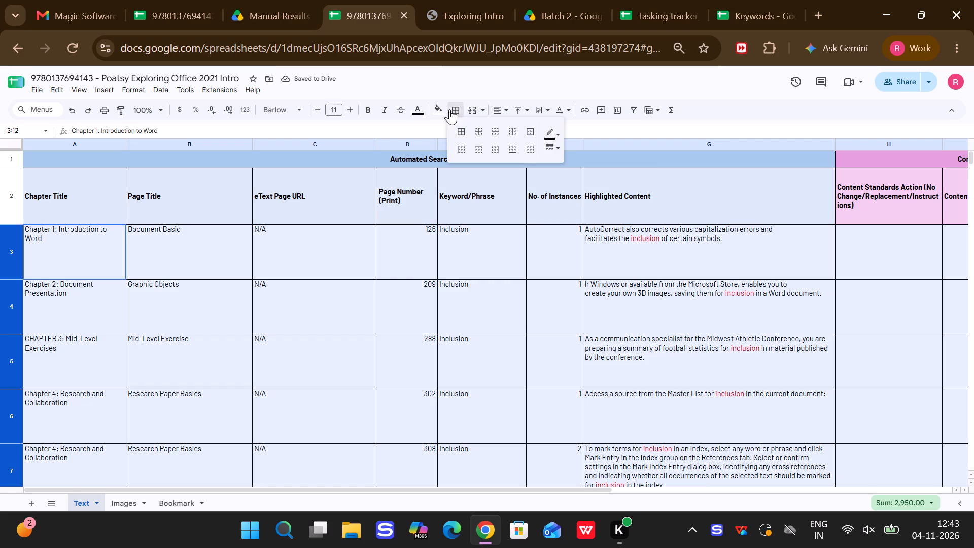
left_click(463, 132)
Align the text in rows 3 to 12 on the Text sheet horizontally left and vertically to the cell top.
left_click_drag(497, 110, 501, 126)
left_click(501, 126)
left_click_drag(516, 109, 517, 116)
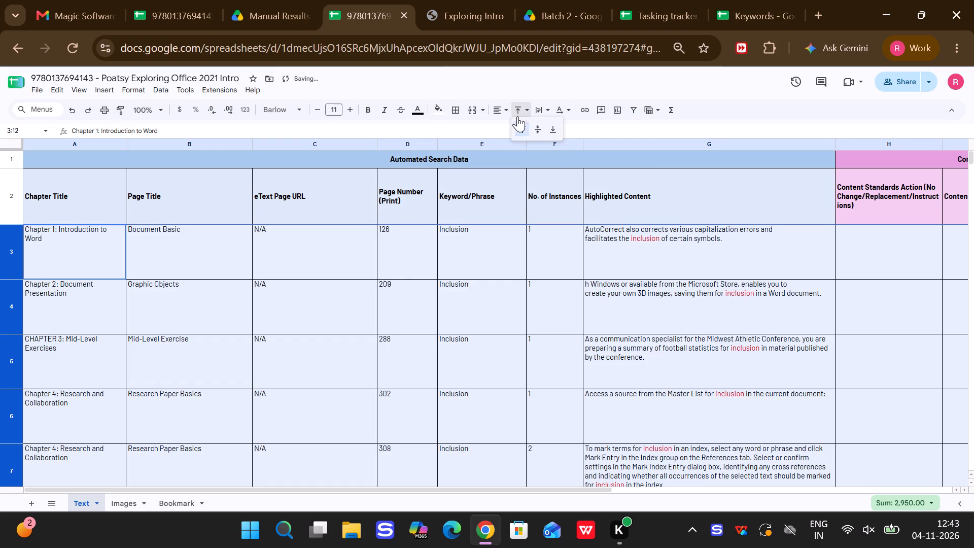
left_click_drag(517, 116, 521, 128)
left_click(521, 128)
Set the text in rows 3 to 12 on the Text sheet to wrap within its cells.
left_click_drag(542, 103, 552, 125)
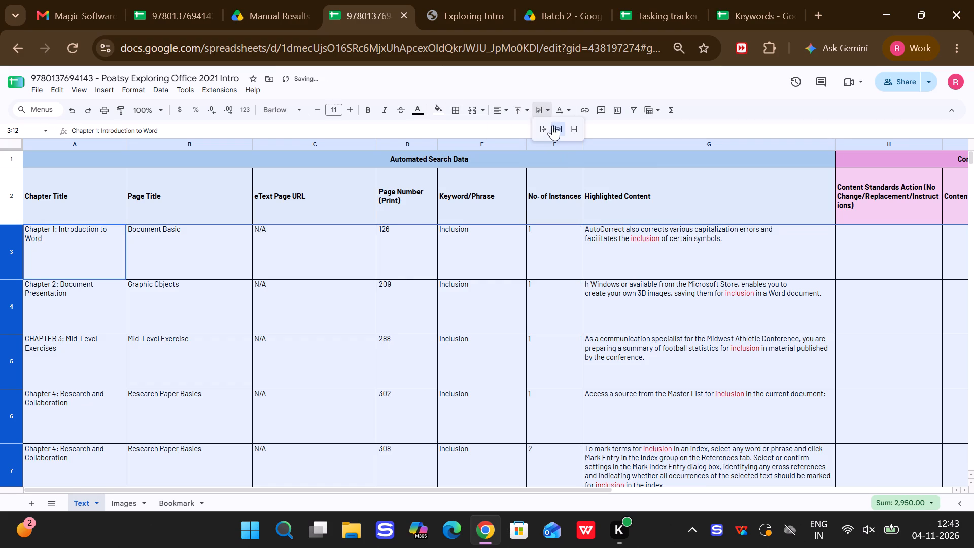
left_click_drag(552, 125, 558, 132)
left_click(558, 132)
left_click(547, 236)
Delete the extra empty columns L and M from the Text sheet.
scroll(547, 236, "left", 9)
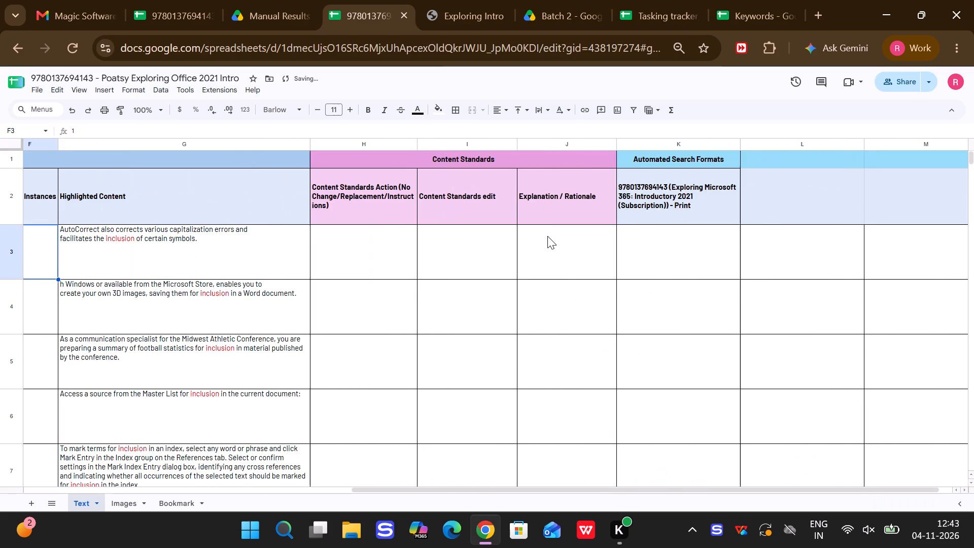
left_click(732, 145)
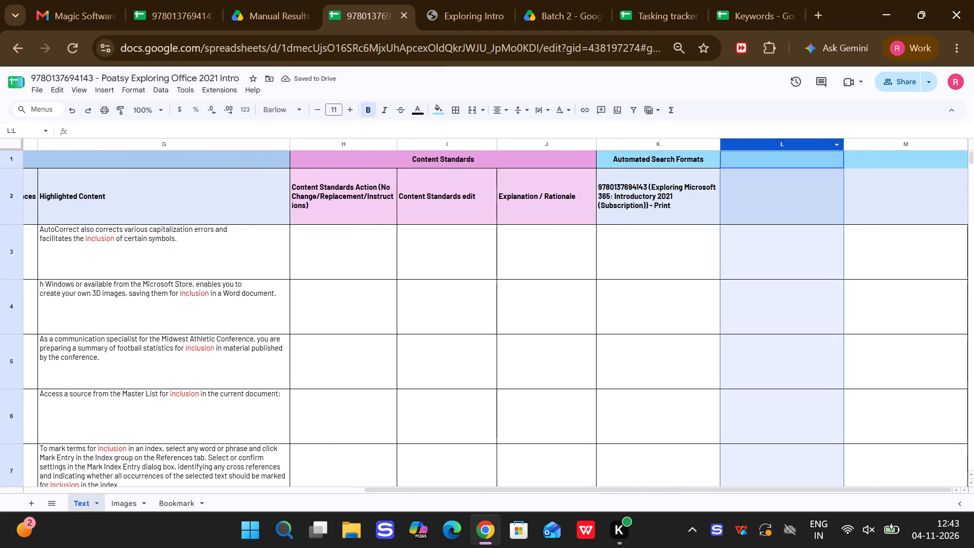
key("shift+Right")
key("shift+Right")
key("shift+Right")
key("shift+Right")
key("shift+Right")
key("shift+Right")
key("shift+Right")
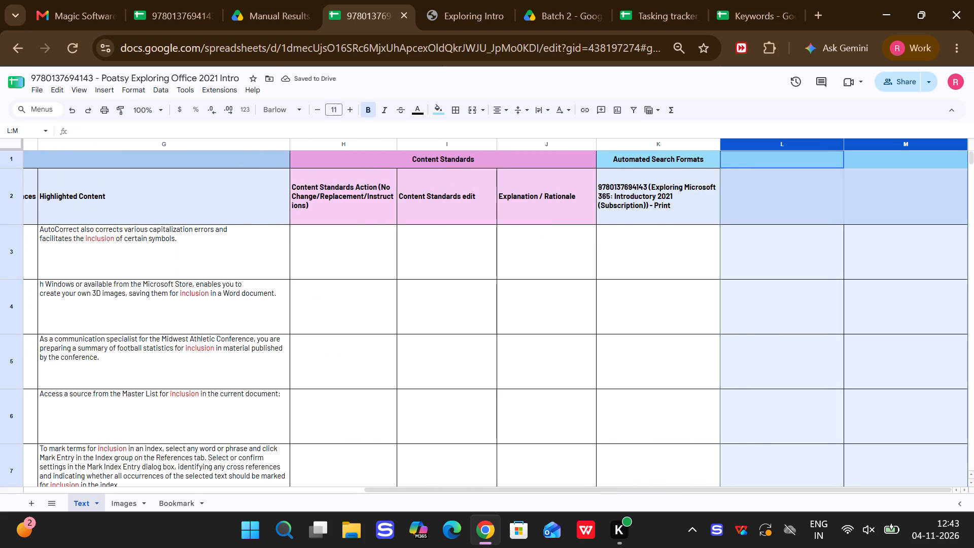
right_click(732, 145)
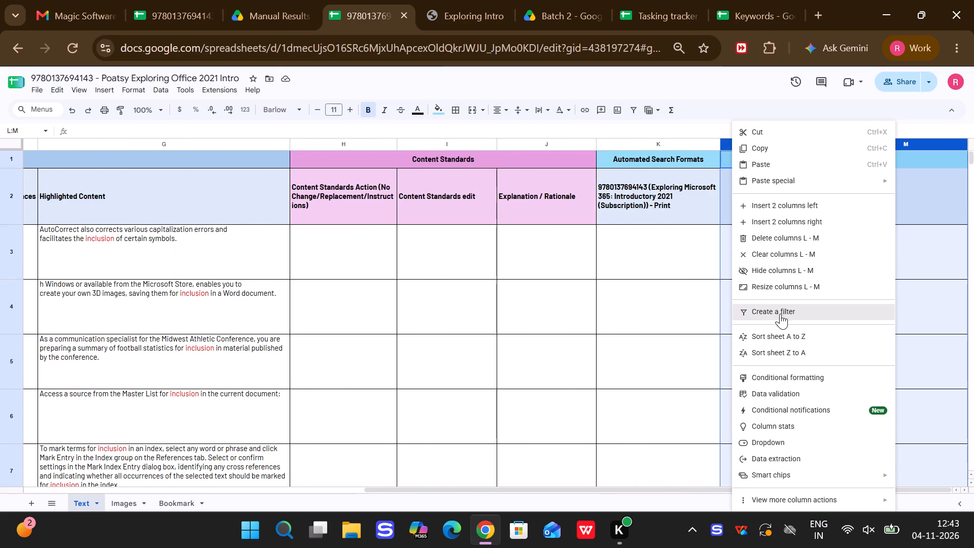
left_click(794, 237)
left_click(706, 292)
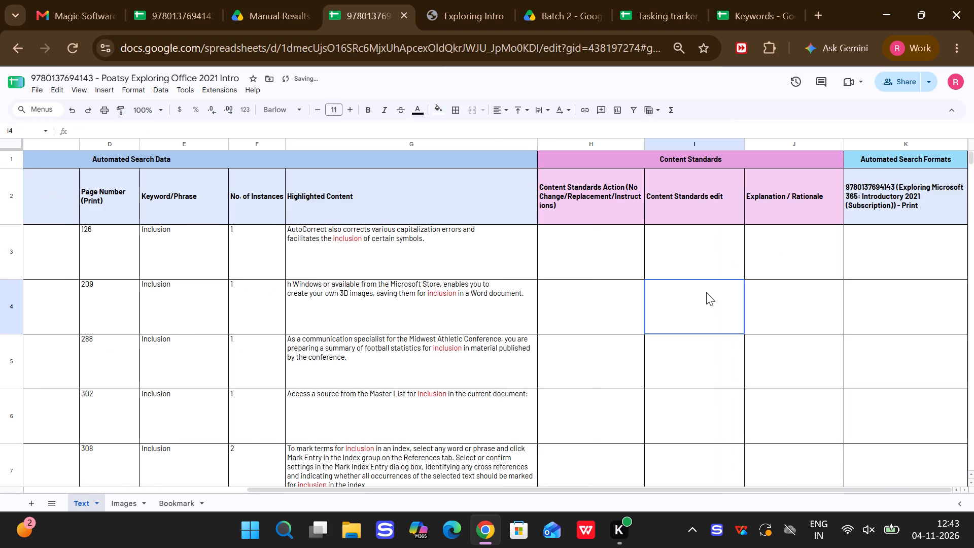
scroll(706, 292, "left", 5)
left_click(903, 243)
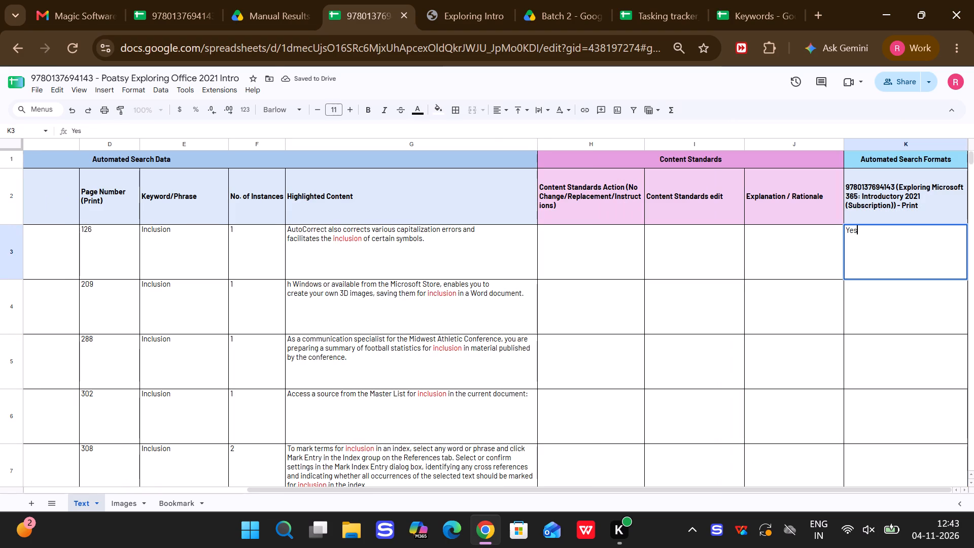
left_click(821, 291)
left_click(863, 281)
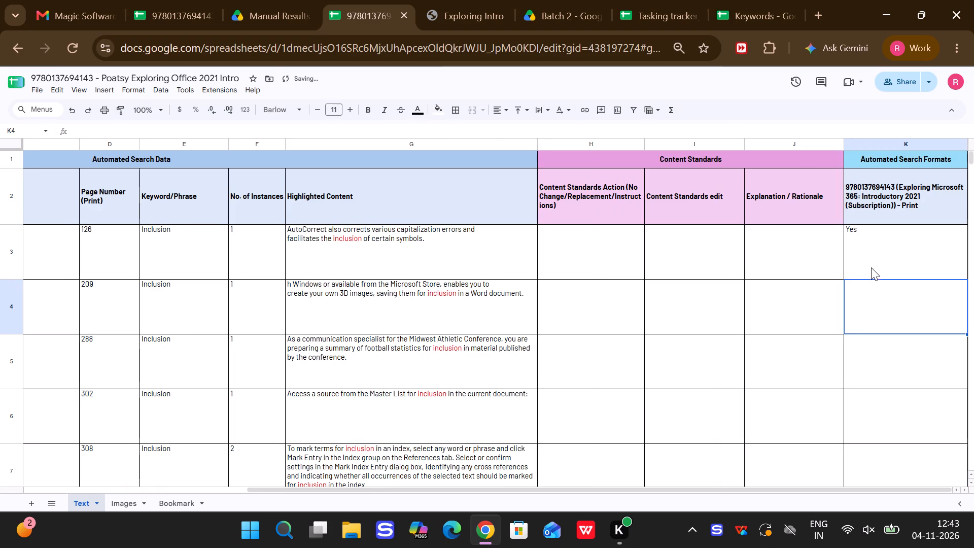
Fill the Yes value from cell K3 down through row 12 on the Text sheet.
left_click(873, 266)
left_click(873, 266)
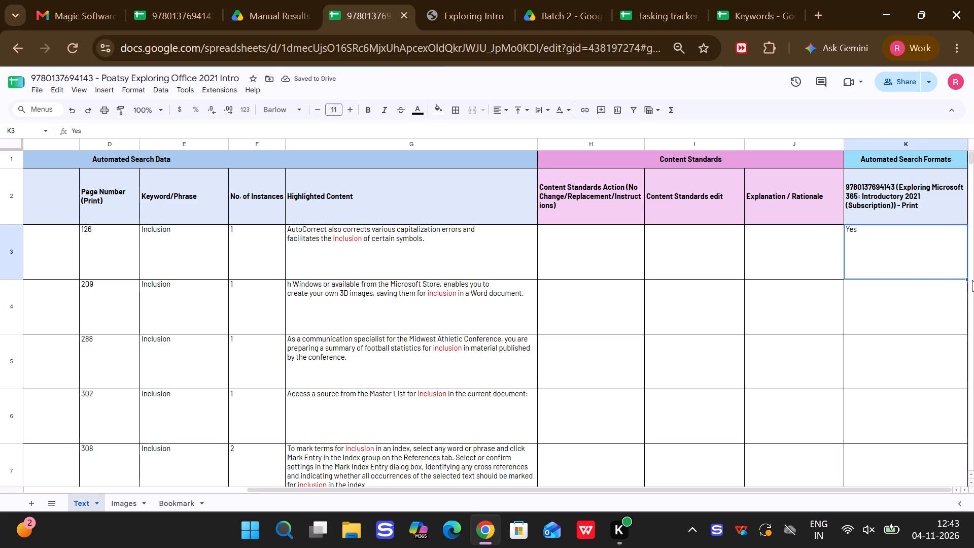
left_click_drag(966, 279, 965, 540)
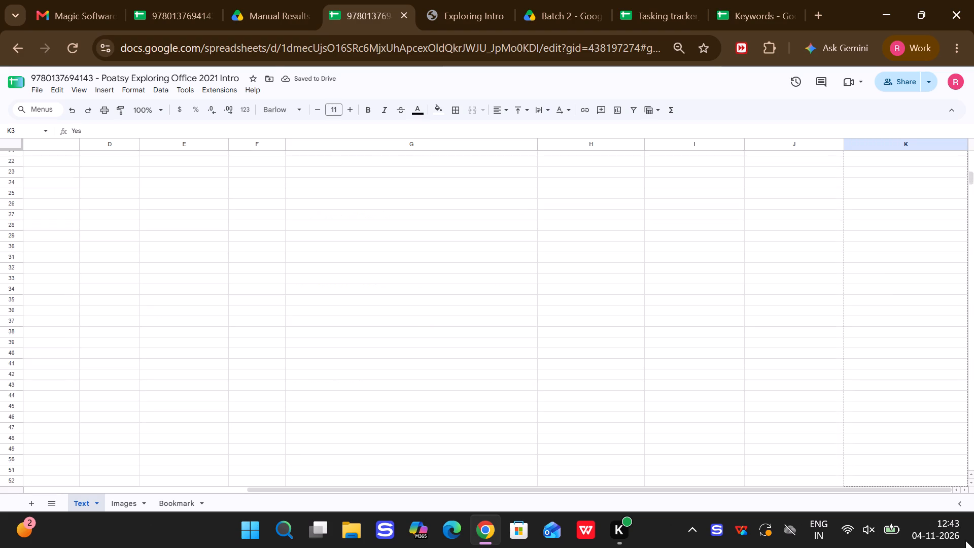
left_click_drag(965, 540, 912, 159)
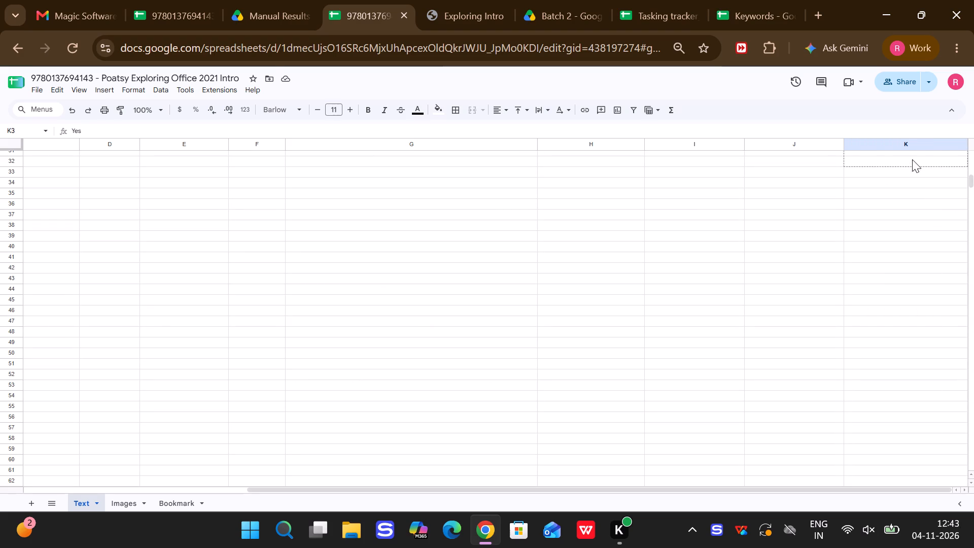
left_click_drag(912, 159, 904, 129)
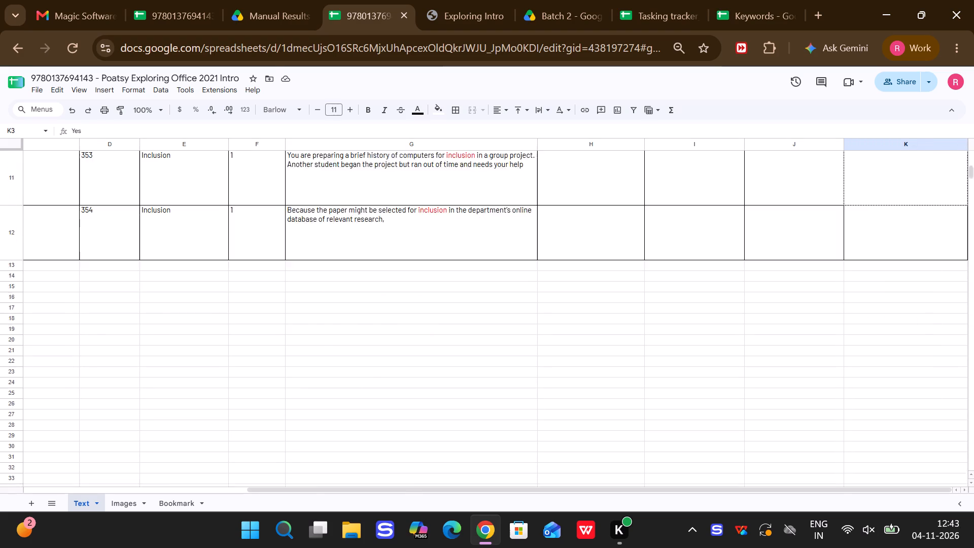
left_click_drag(904, 129, 888, 412)
scroll(888, 412, "down", 1)
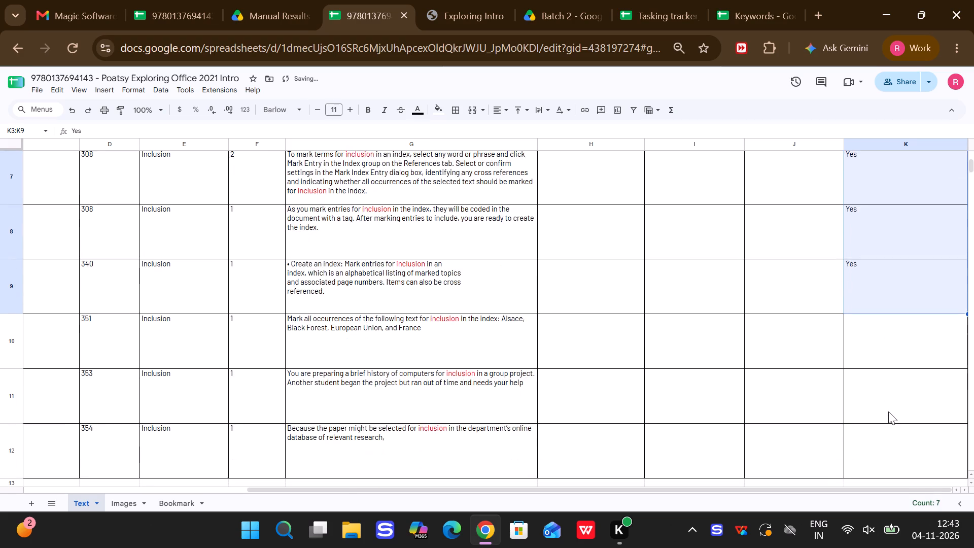
scroll(888, 412, "down", 1)
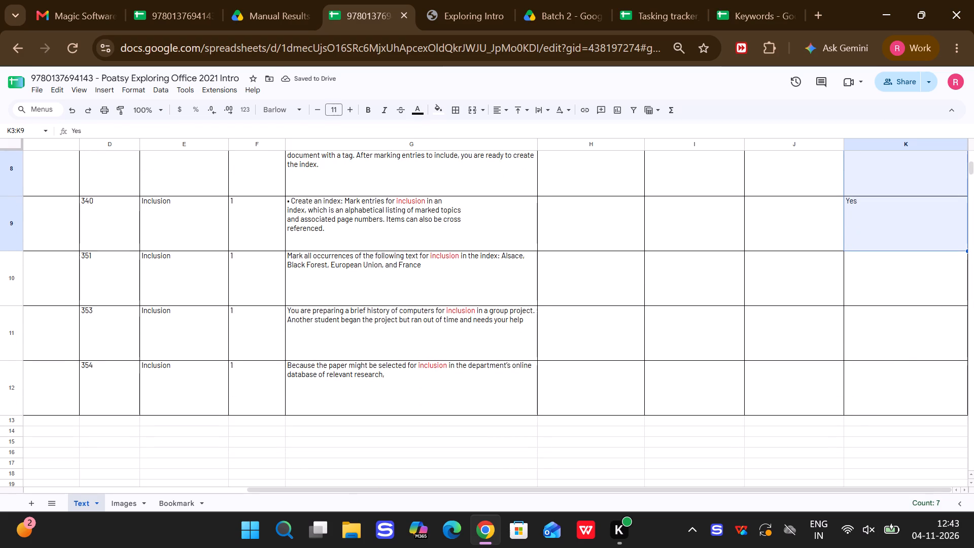
left_click_drag(965, 250, 952, 395)
left_click(677, 404)
Review rows 3 to 12 of the Text sheet across all columns, from Chapter Title to the Print format column.
scroll(677, 404, "up", 3)
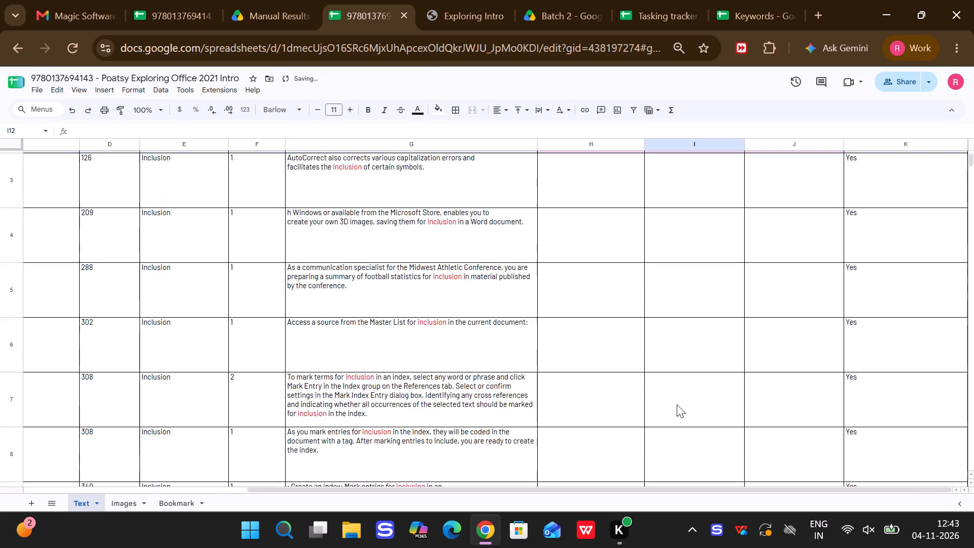
scroll(677, 404, "down", 1)
scroll(677, 404, "up", 5)
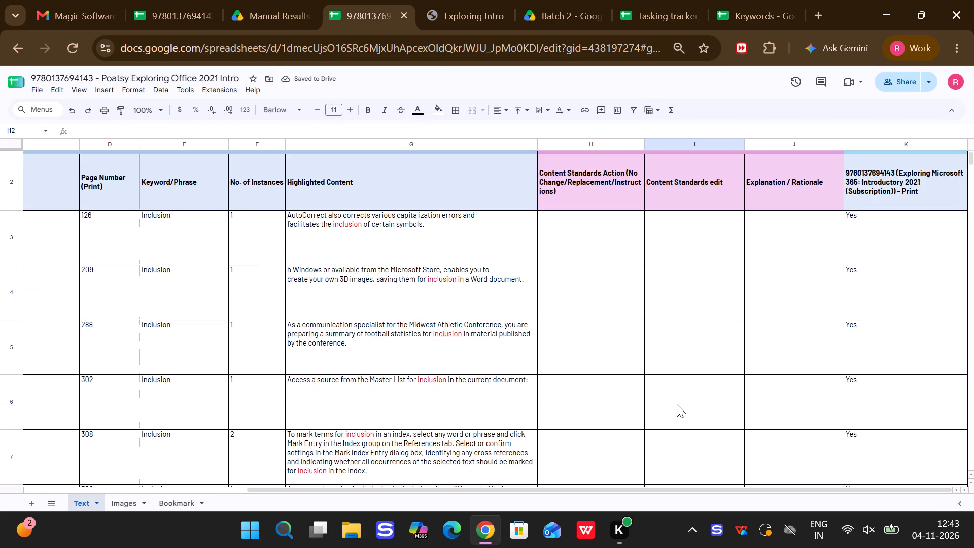
scroll(338, 380, "right", 9)
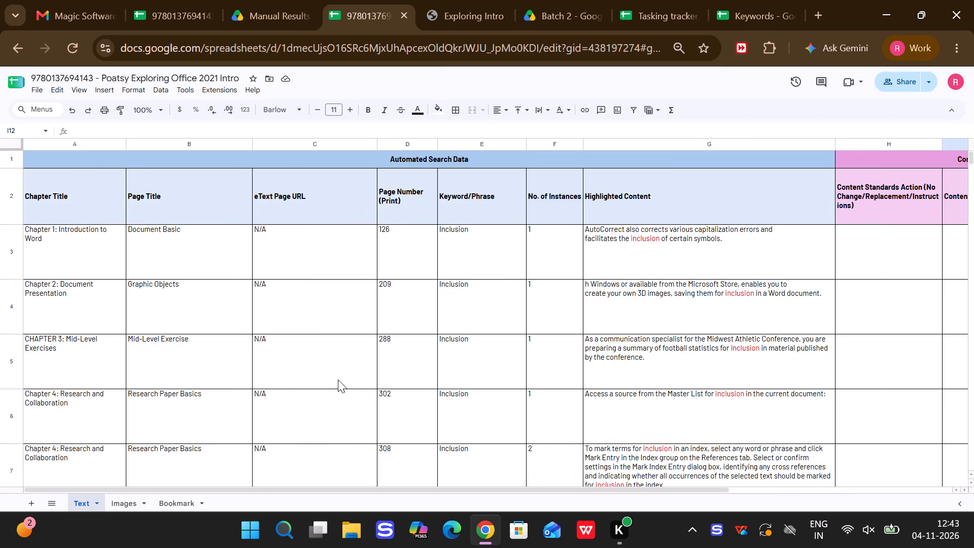
scroll(338, 380, "down", 1)
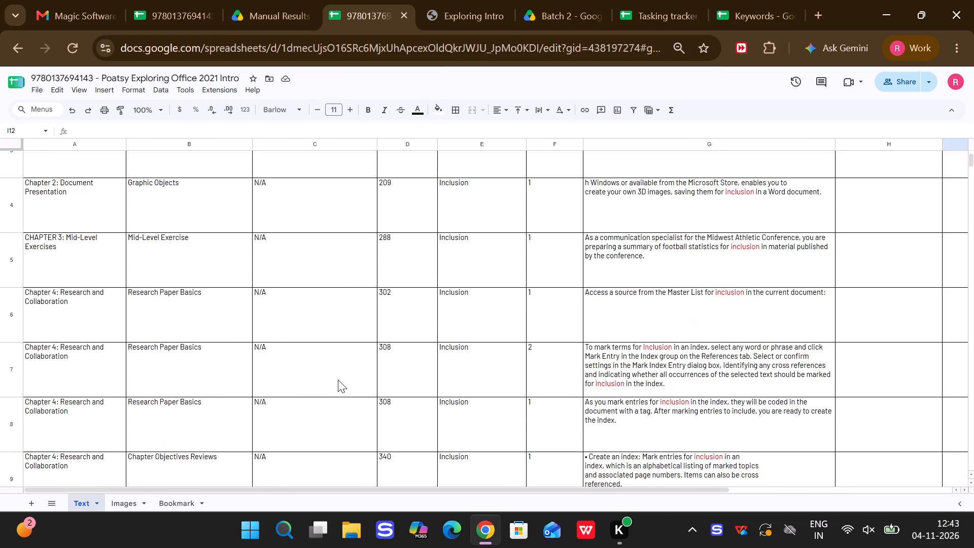
scroll(338, 380, "down", 3)
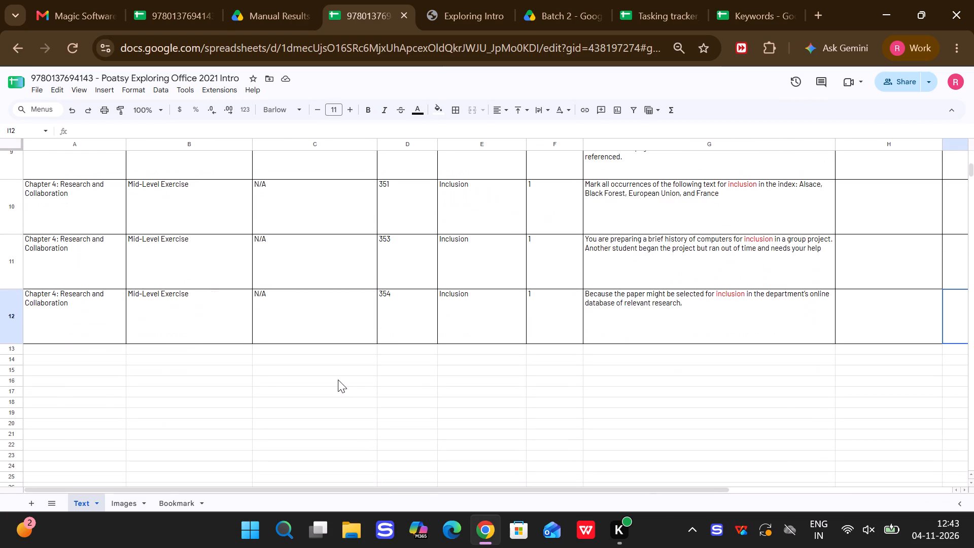
scroll(338, 380, "up", 3)
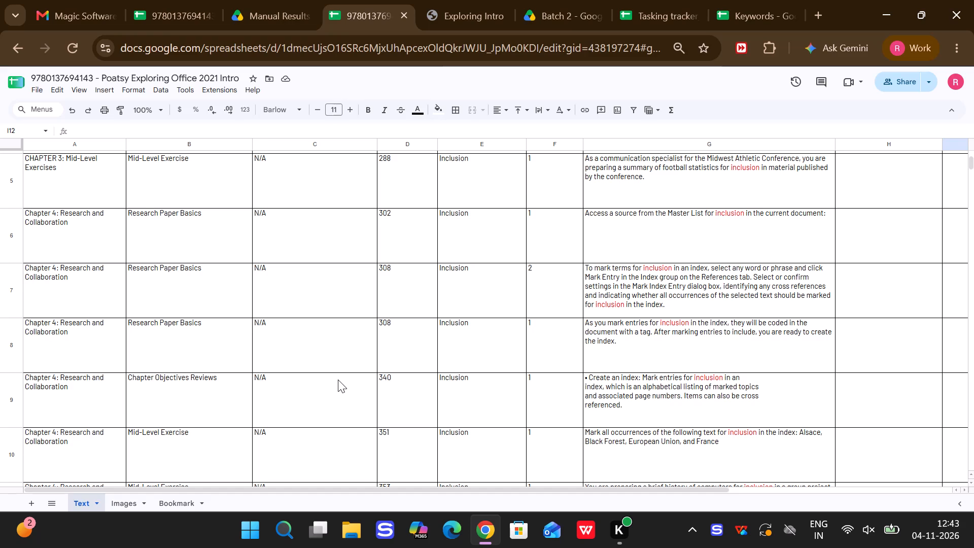
scroll(338, 380, "up", 4)
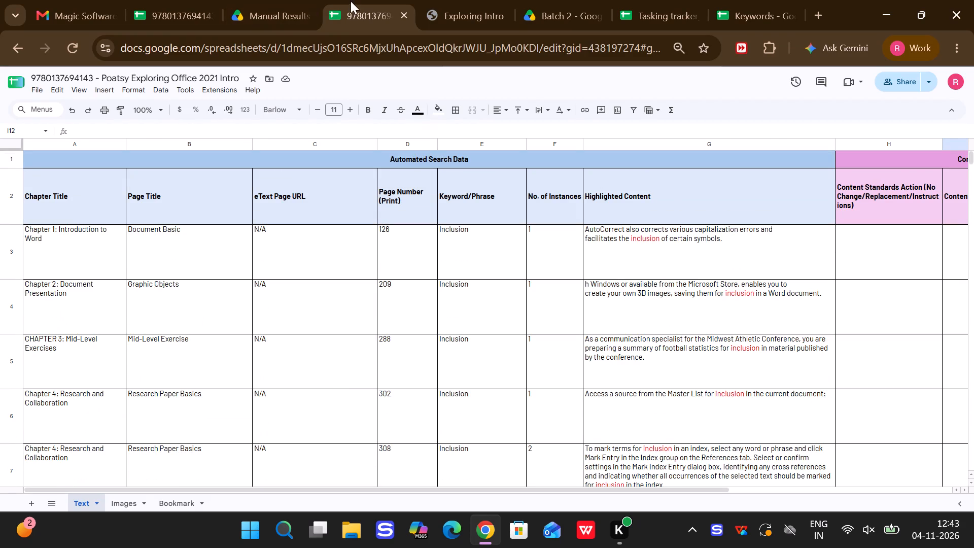
Close the shared source copy of the Poatsy Exploring Office 2021 Intro spreadsheet and return to the results spreadsheet.
left_click(162, 3)
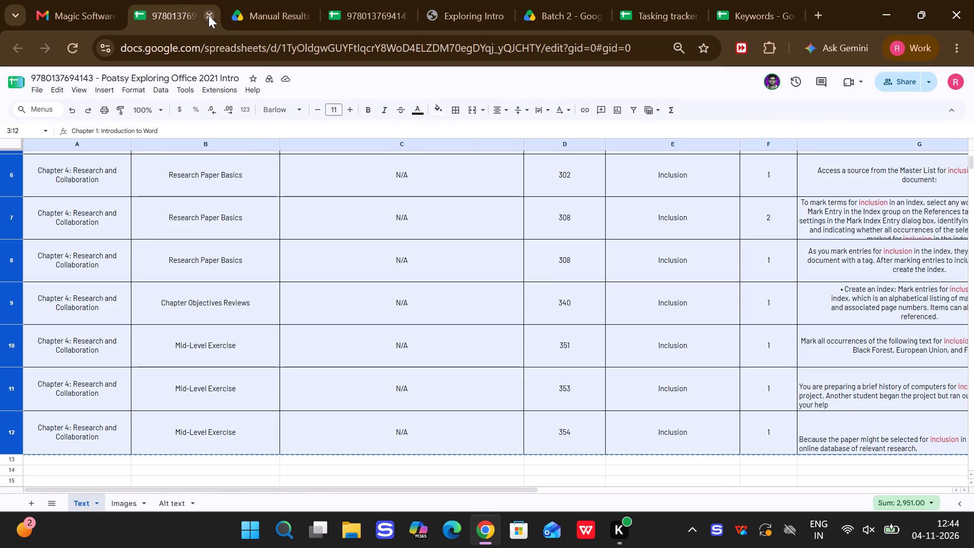
left_click(208, 15)
left_click(261, 16)
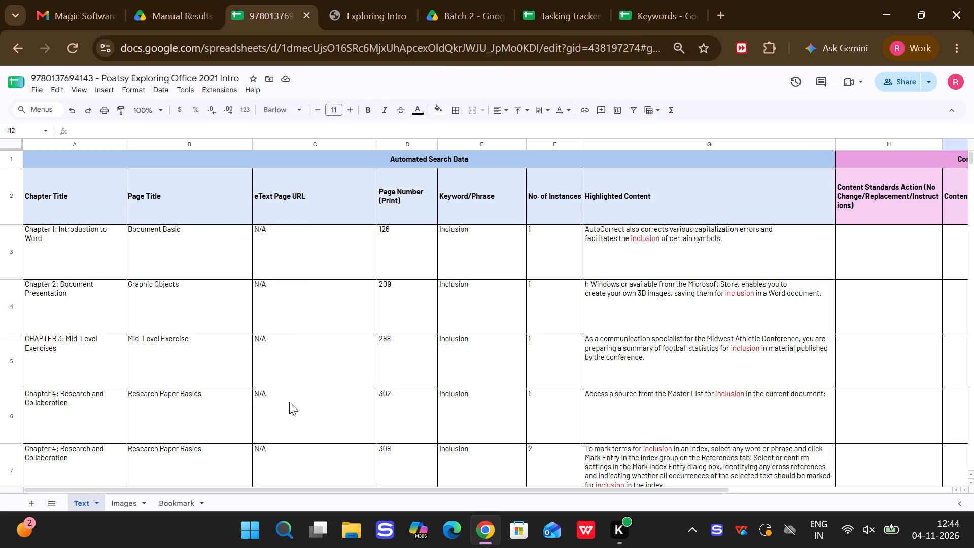
left_click(138, 501)
left_click(164, 504)
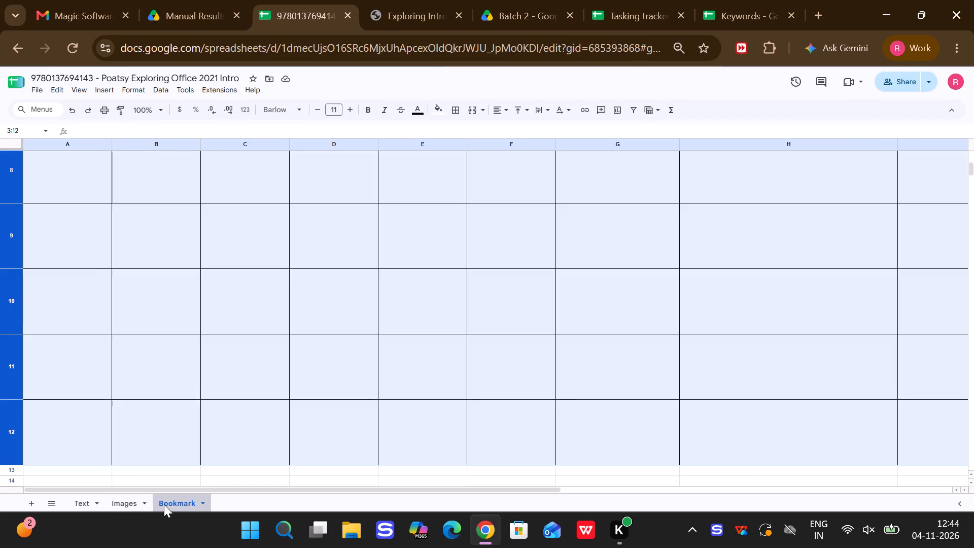
scroll(103, 400, "up", 9)
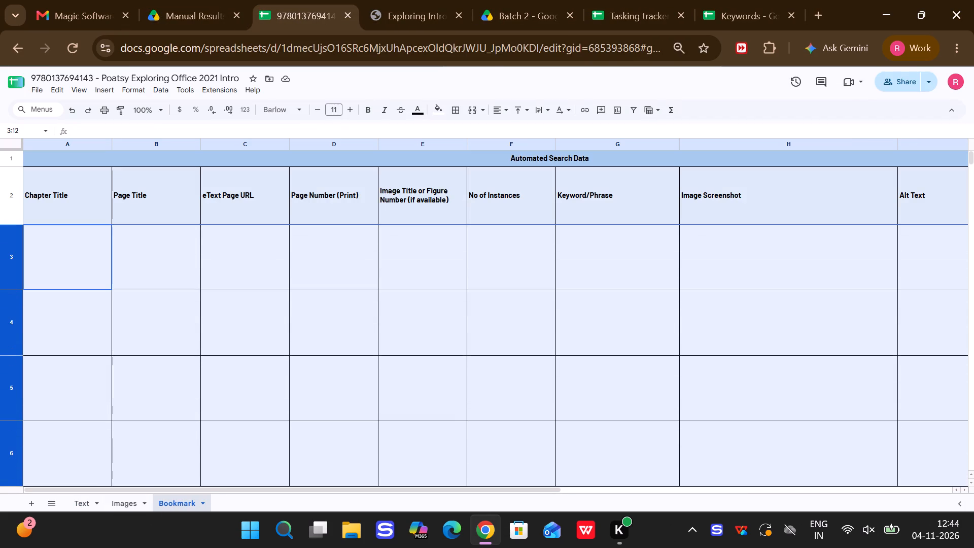
left_click(6, 285)
right_click_drag(9, 282, 6, 268)
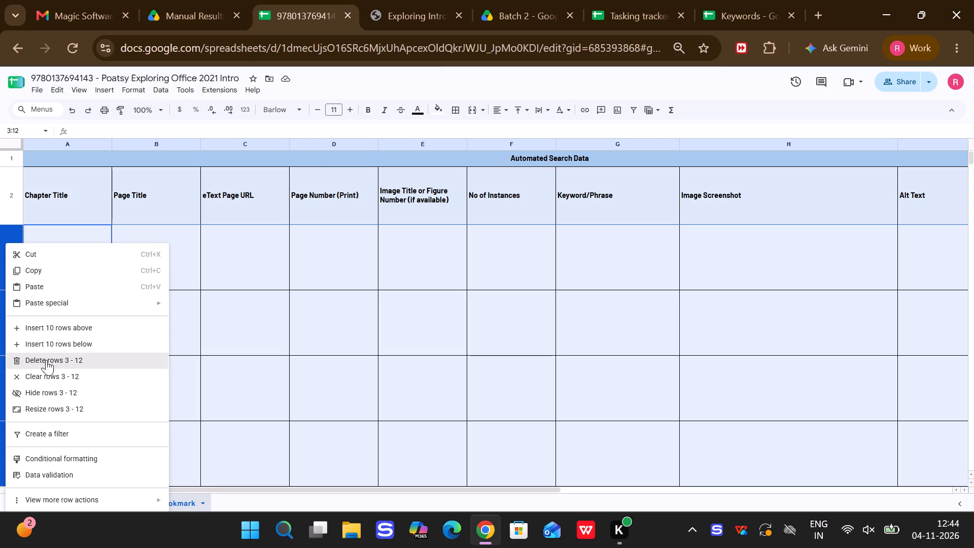
left_click(46, 360)
left_click(230, 328)
scroll(230, 328, "up", 4)
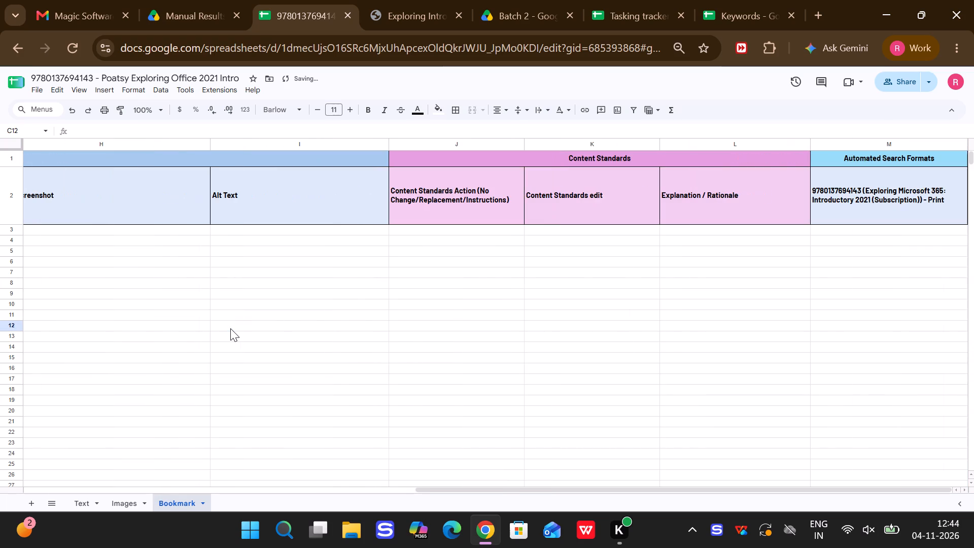
left_click(93, 504)
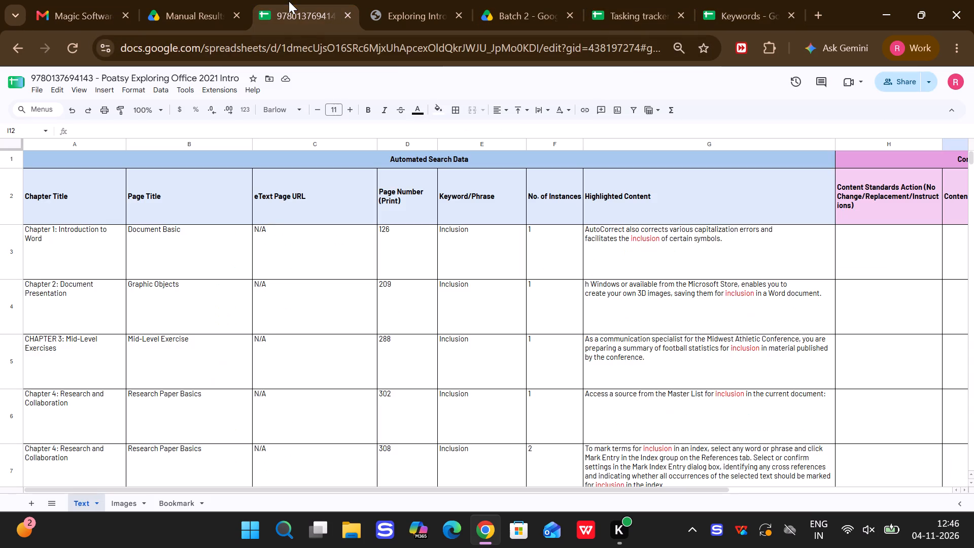
scroll(536, 257, "left", 13)
scroll(536, 257, "down", 3)
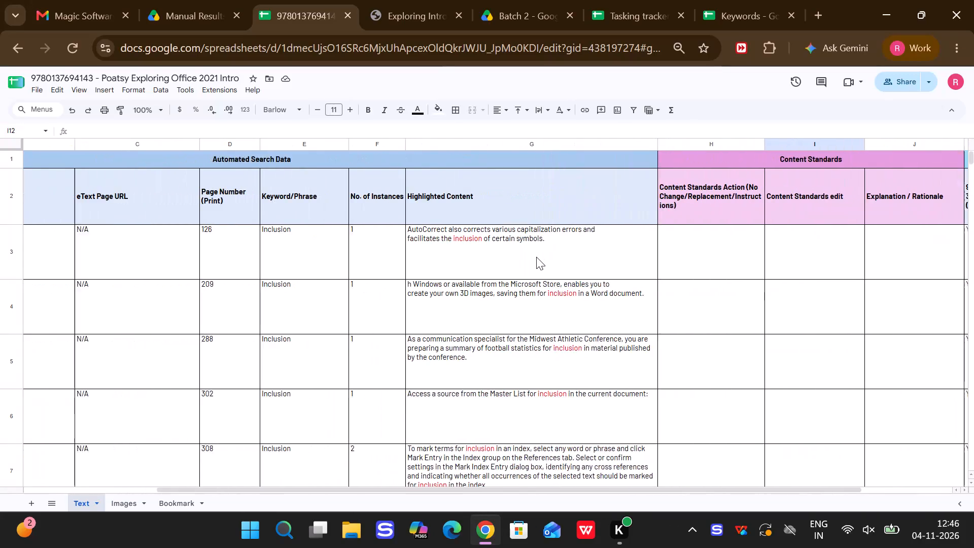
scroll(536, 257, "left", 18)
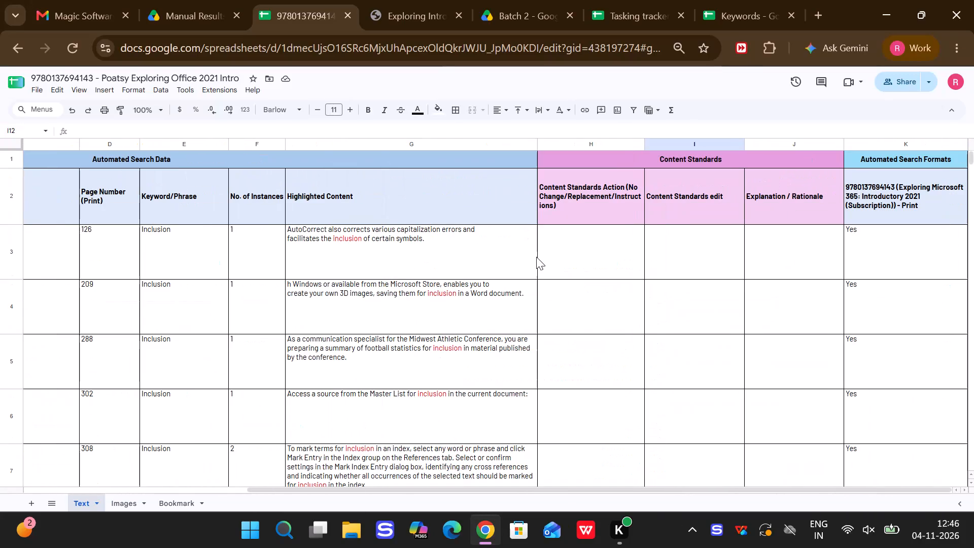
scroll(555, 222, "down", 4)
scroll(555, 222, "up", 5)
scroll(555, 222, "down", 2)
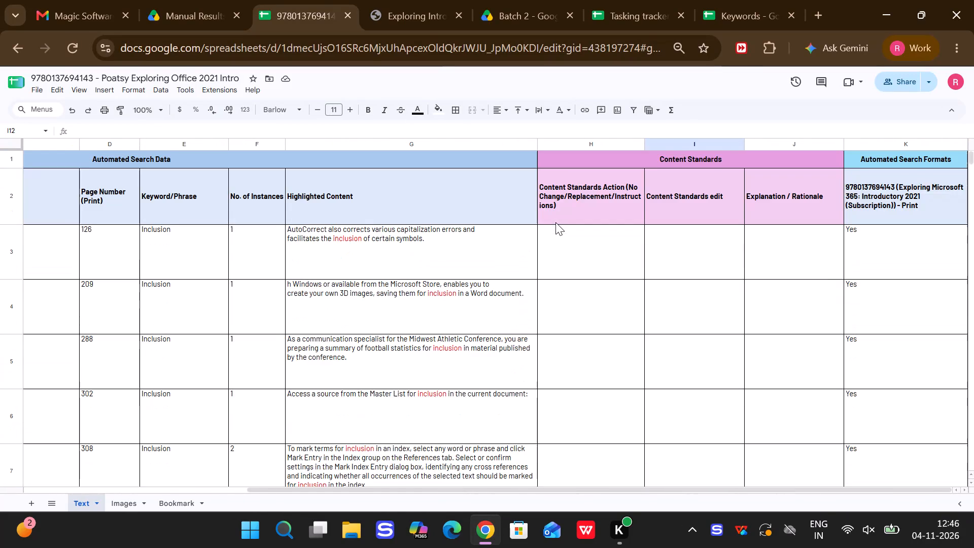
In the Exploring Intro PDF, copy the page 126 passage from "Because the mistake is so common" through "inclusion of certain symbols".
scroll(555, 222, "down", 3)
scroll(555, 222, "up", 10)
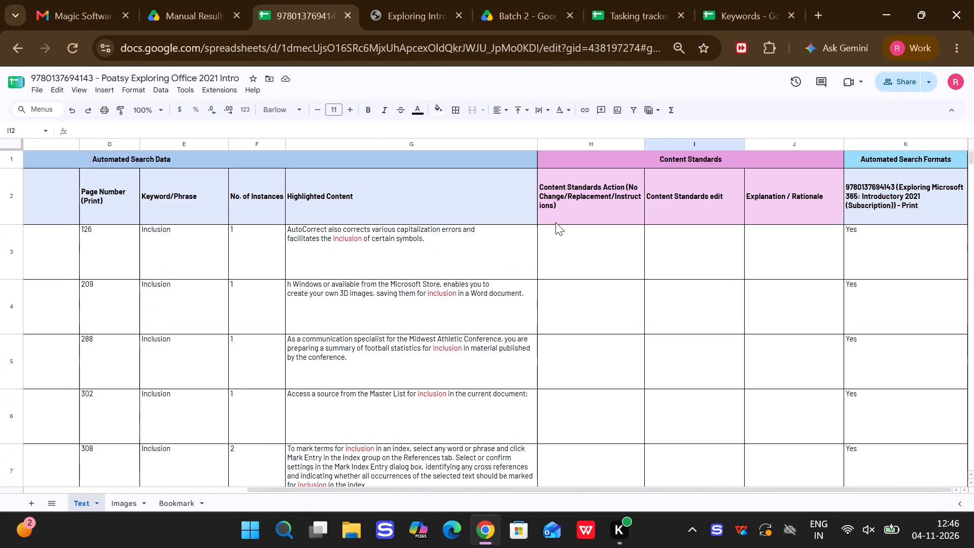
left_click(396, 9)
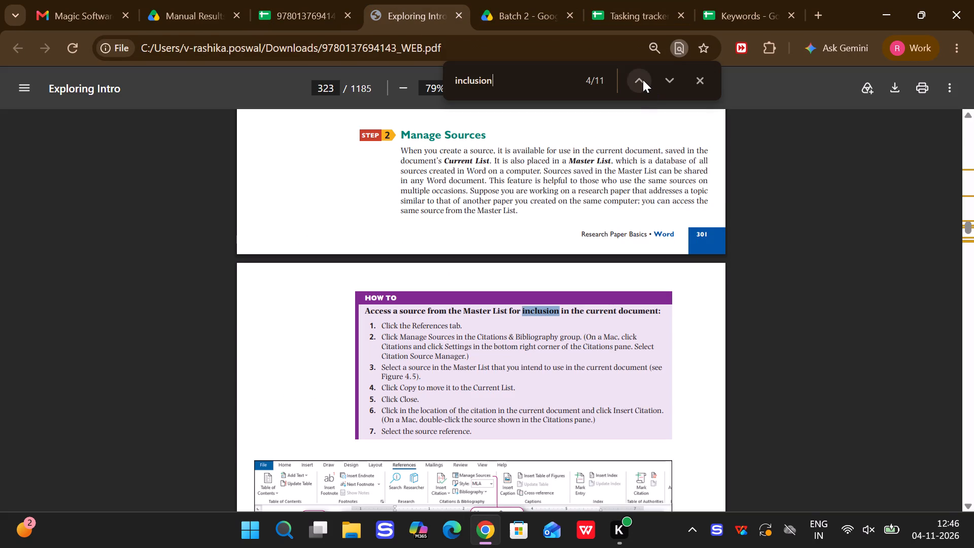
left_click(643, 80)
left_click(643, 80)
left_click(643, 80)
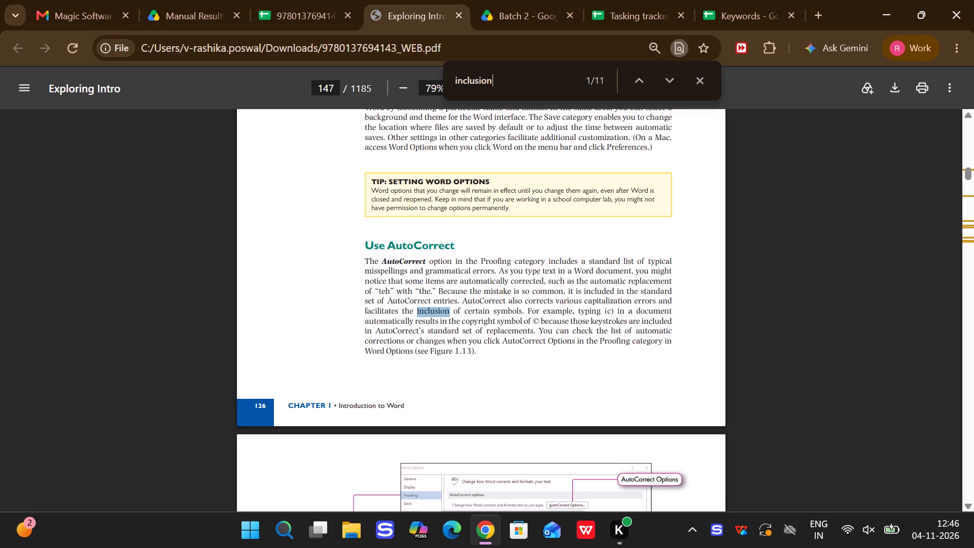
left_click_drag(522, 310, 461, 301)
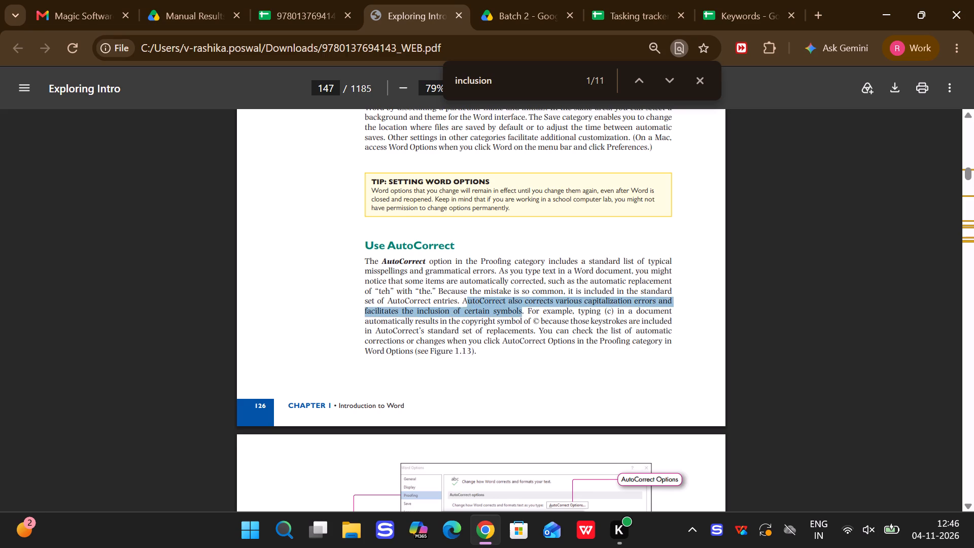
left_click_drag(461, 301, 439, 291)
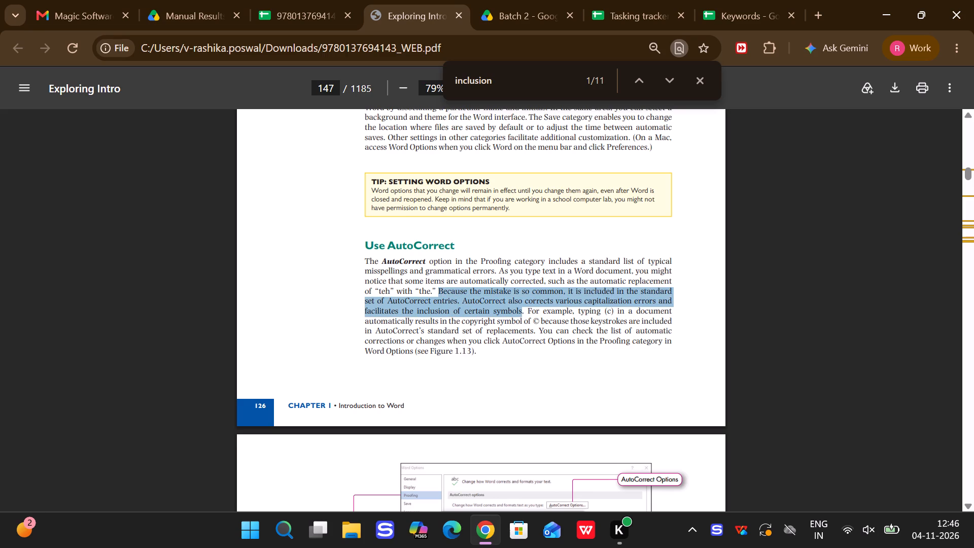
key("ctrl+c")
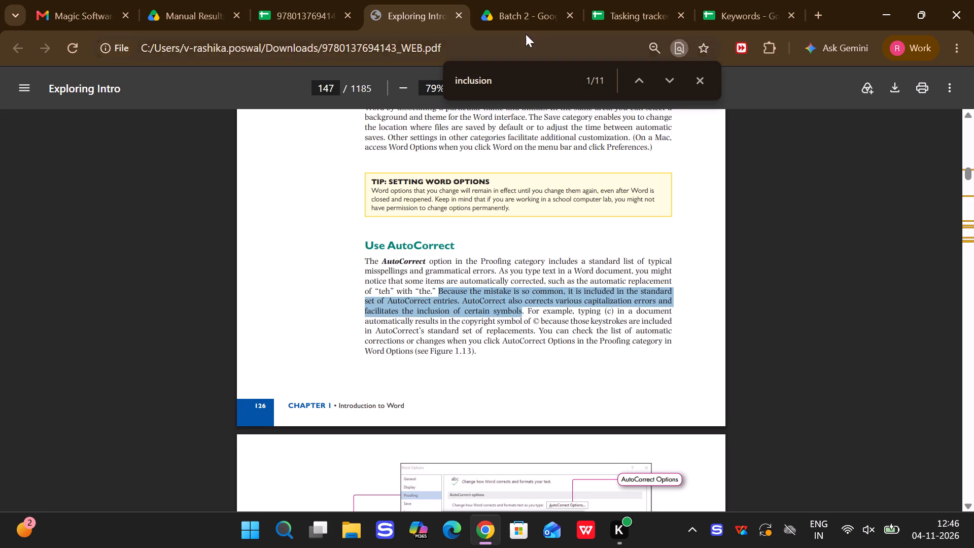
Replace the page 126 Highlighted Content in the results spreadsheet with the copied passage, joining its first two lines with a space.
left_click(300, 11)
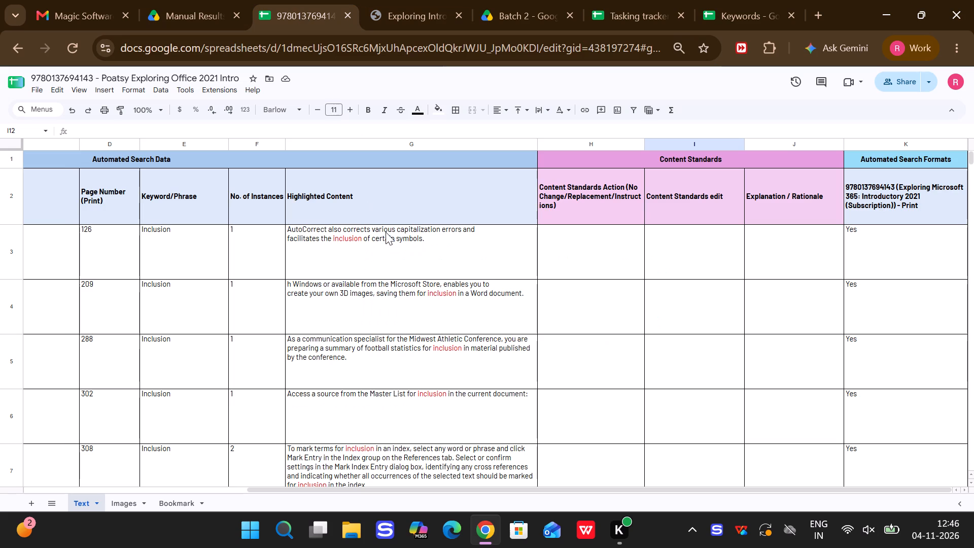
double_click(412, 251)
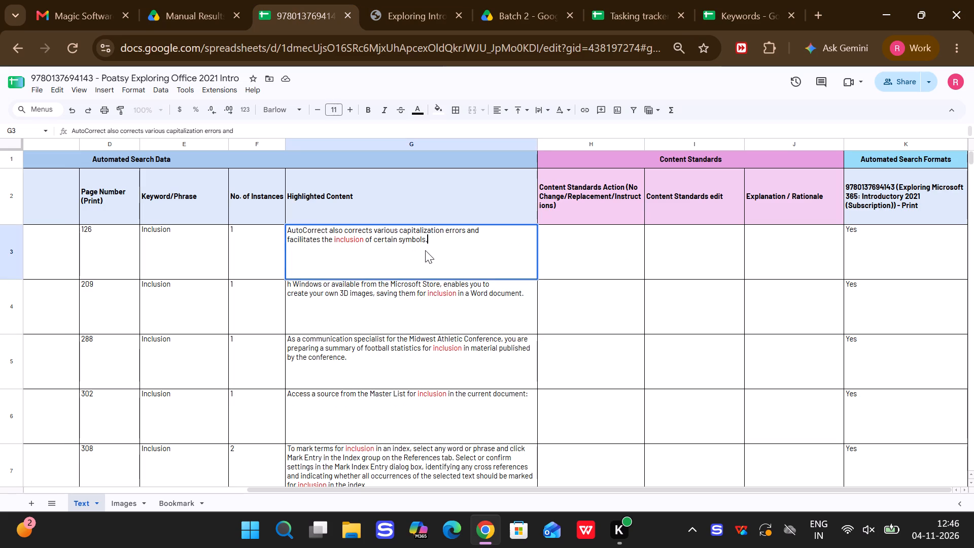
left_click_drag(441, 243, 268, 223)
key("ctrl+v")
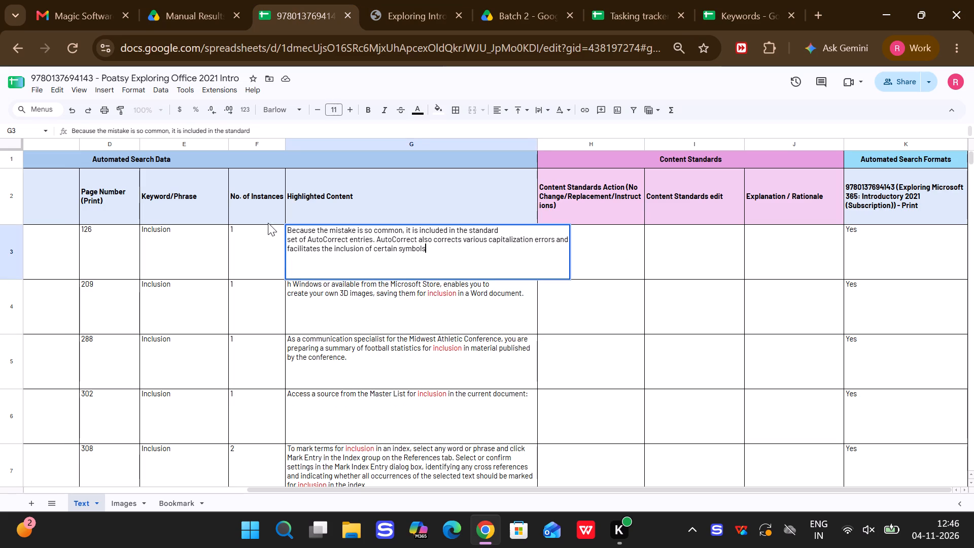
left_click(289, 236)
key("Left")
key("BackSpace")
key("space")
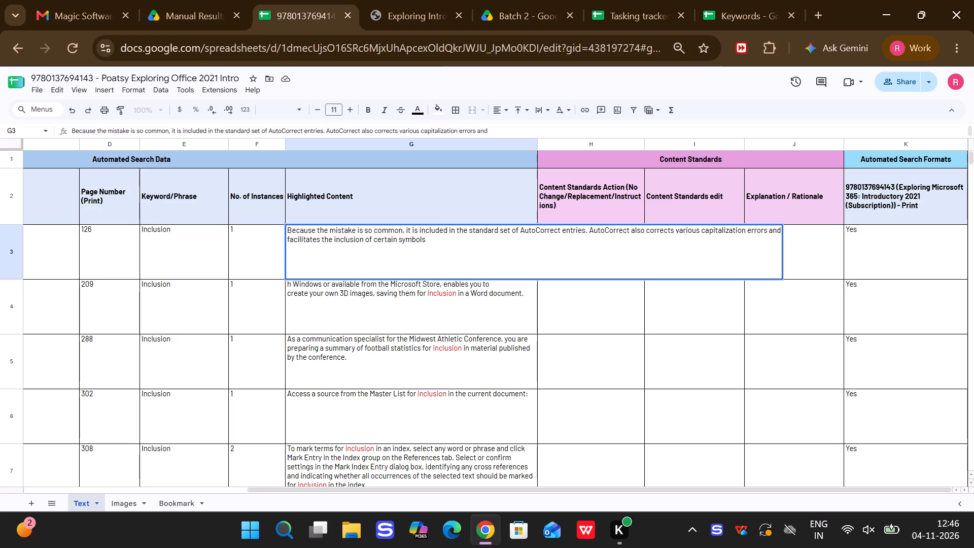
Colour the word "inclusion" red in the page 126 Highlighted Content.
double_click(338, 236)
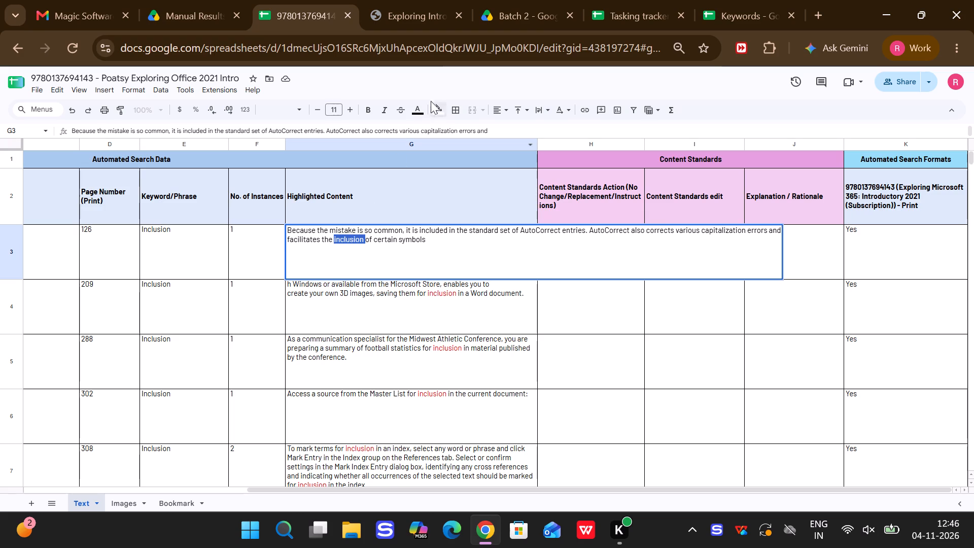
left_click(421, 109)
left_click(431, 157)
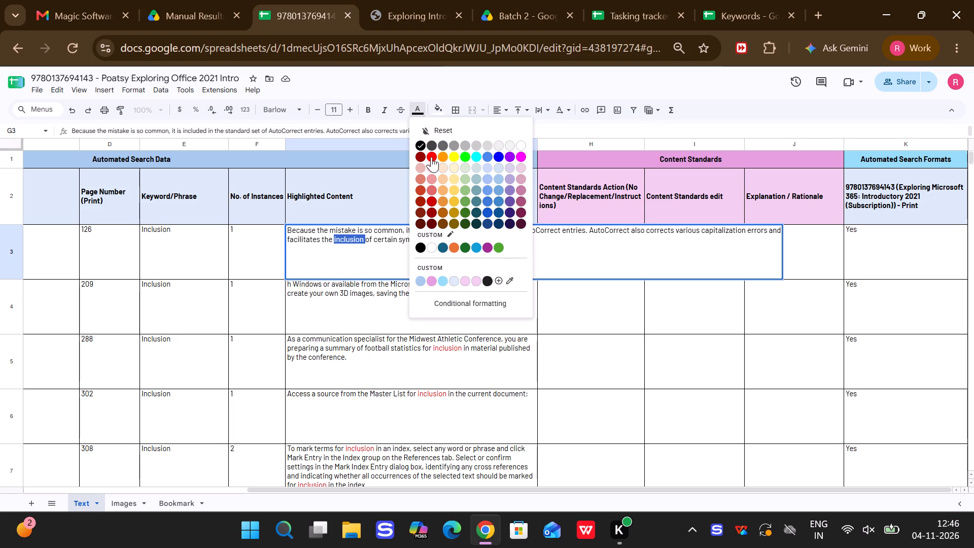
left_click(251, 268)
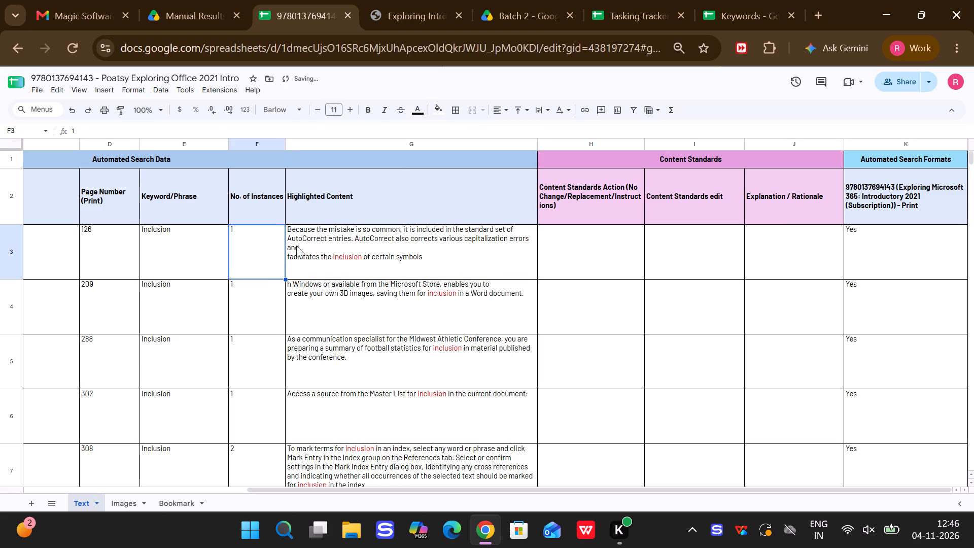
Replace the line break before "facilitates" in the page 126 Highlighted Content with a space.
double_click(302, 245)
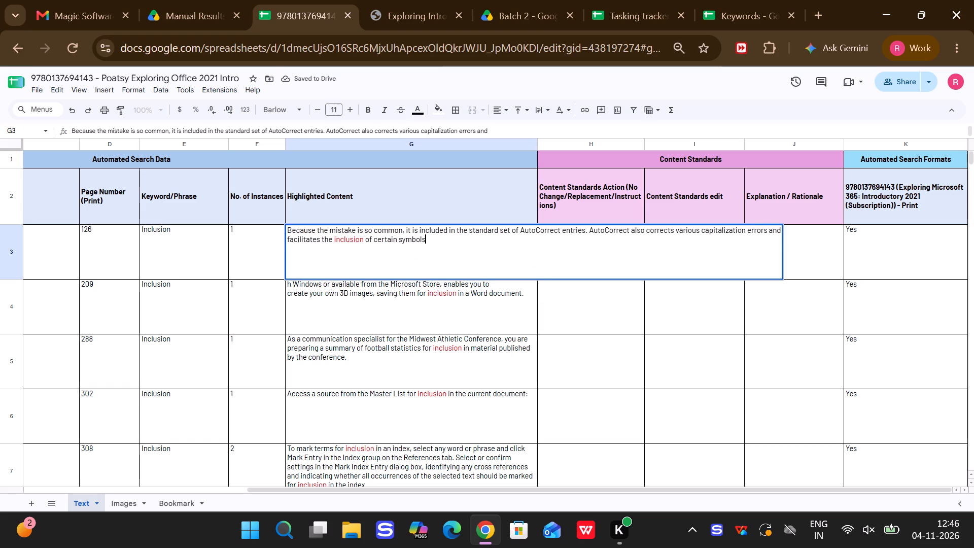
left_click(289, 240)
key("Left")
key("BackSpace")
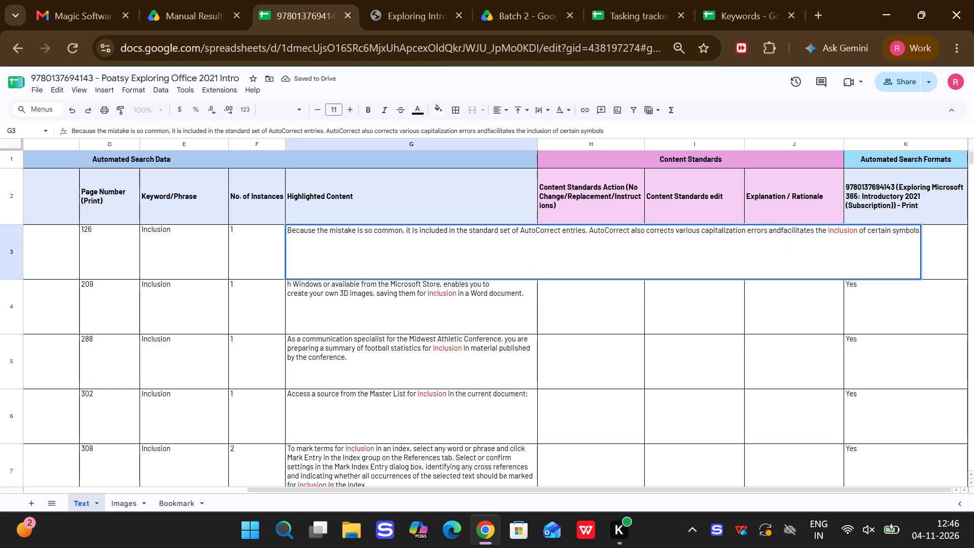
key("space")
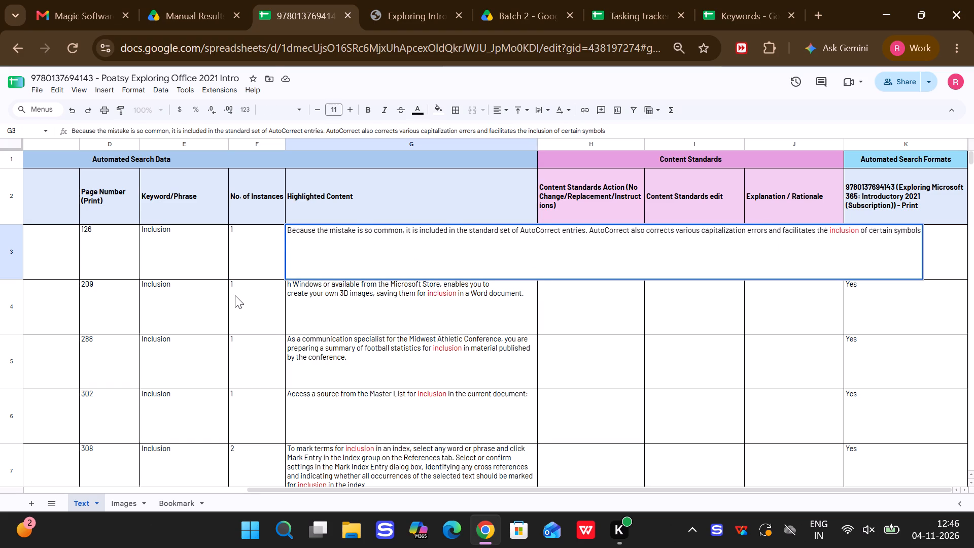
left_click(235, 295)
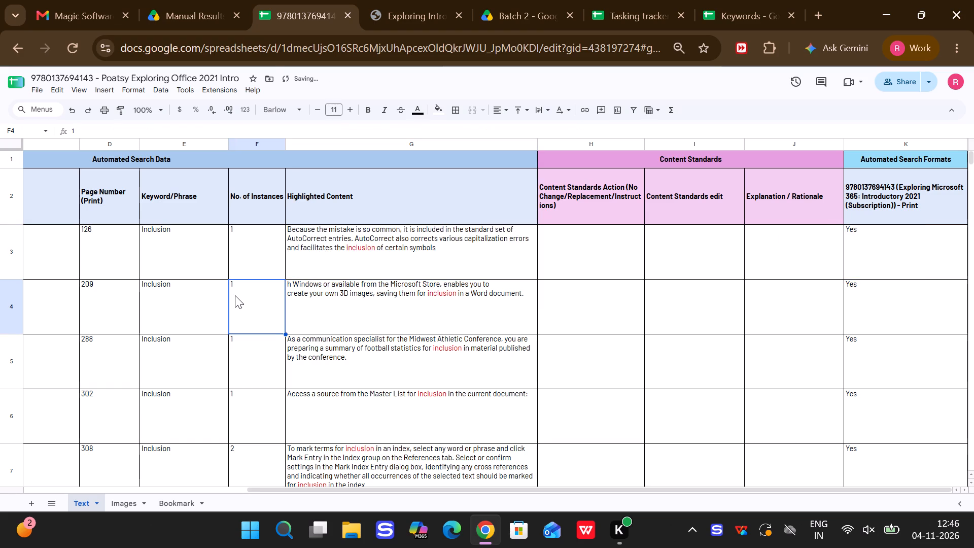
In the PDF, copy the full page 209 tip text from "You can create your own 3D images" through "in a Word document.".
left_click(327, 294)
scroll(327, 294, "right", 1)
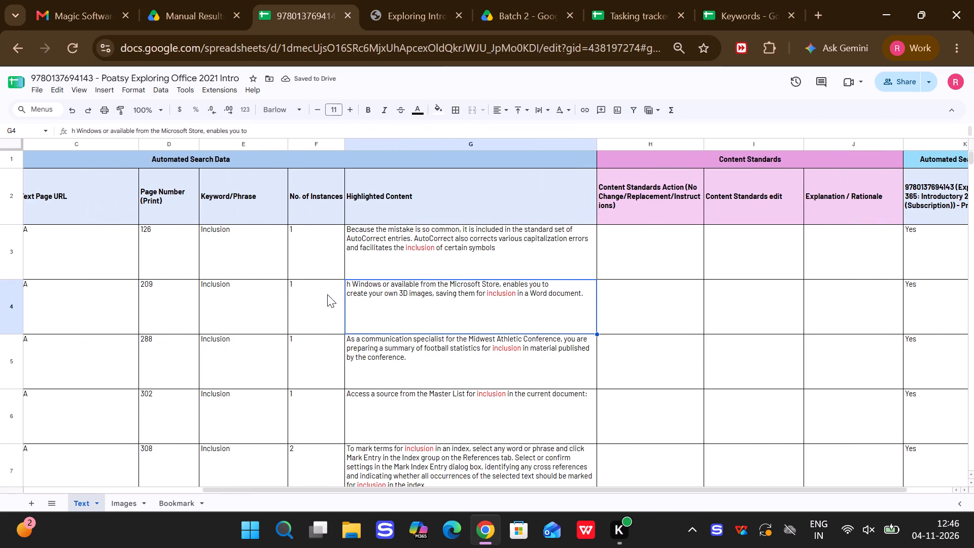
left_click(407, 15)
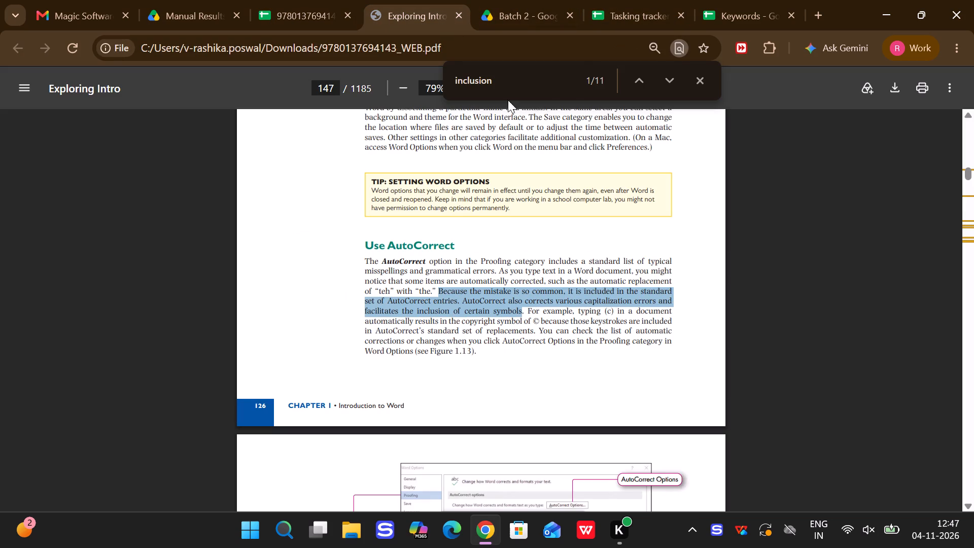
left_click(667, 84)
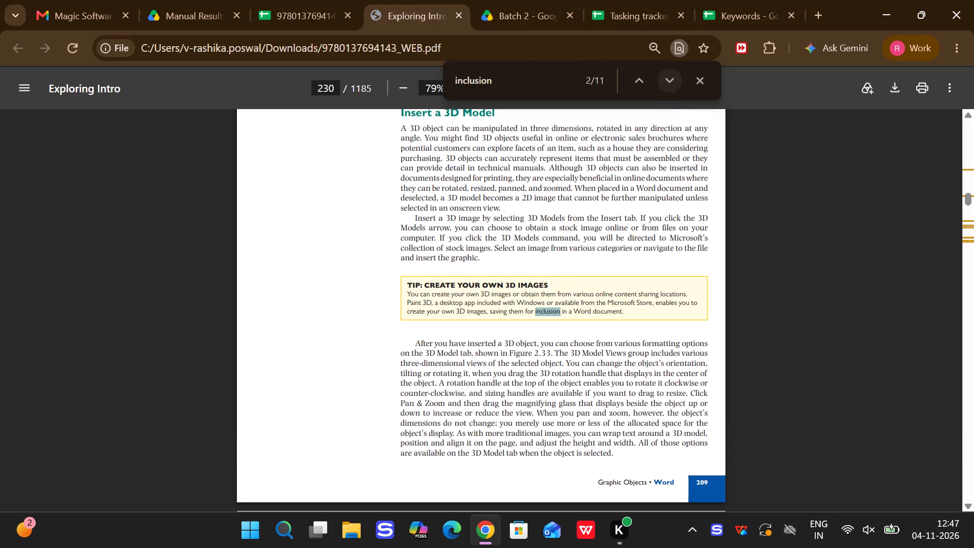
left_click_drag(407, 292, 628, 316)
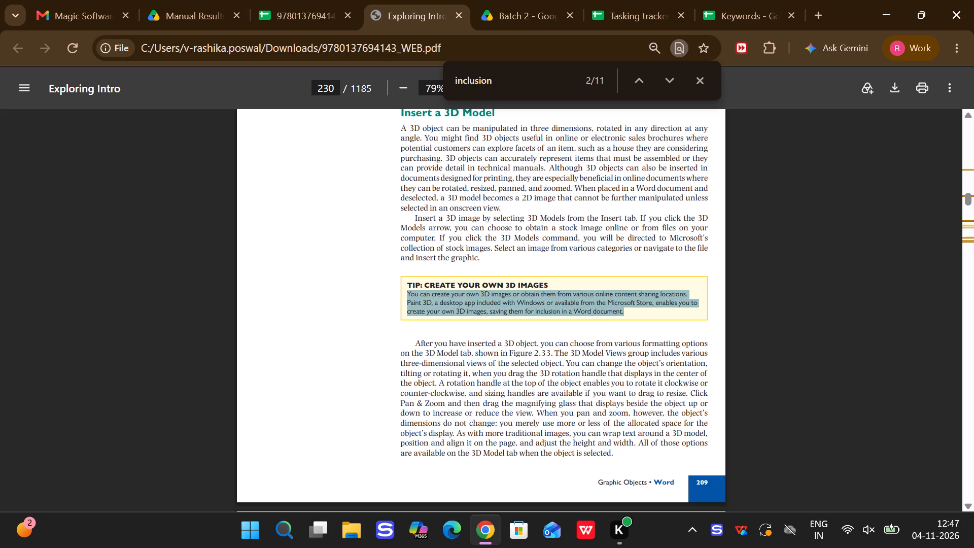
key("ctrl+c")
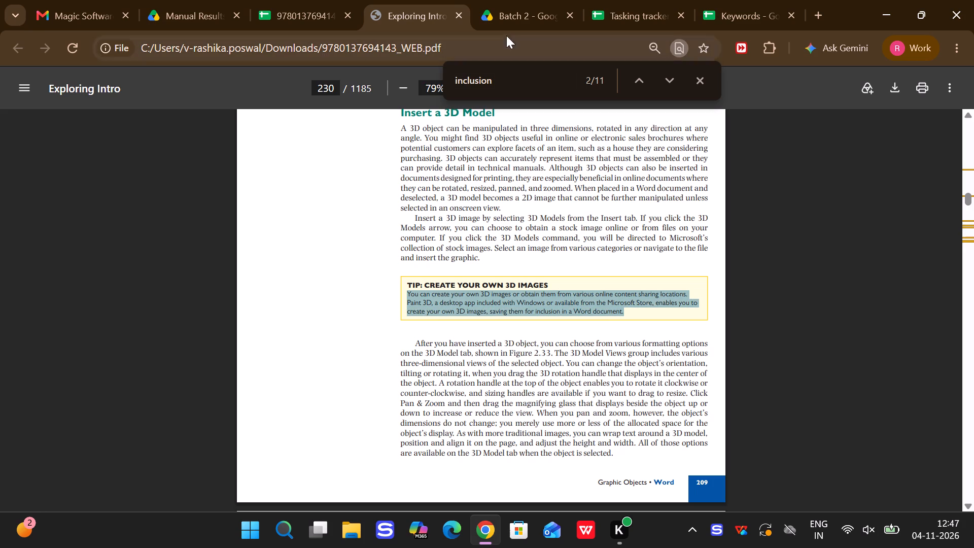
Replace the page 209 Highlighted Content in the results spreadsheet with the copied tip text.
left_click(305, 19)
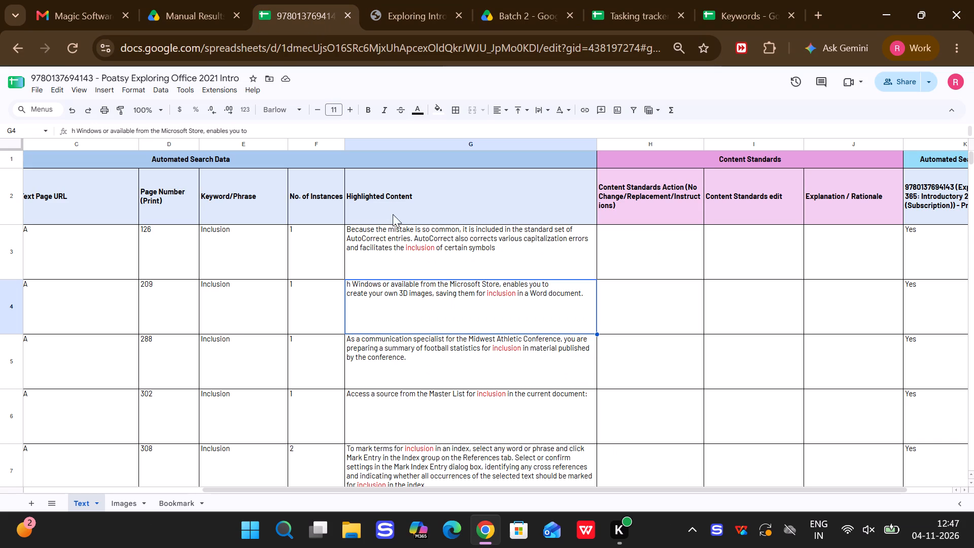
double_click(567, 297)
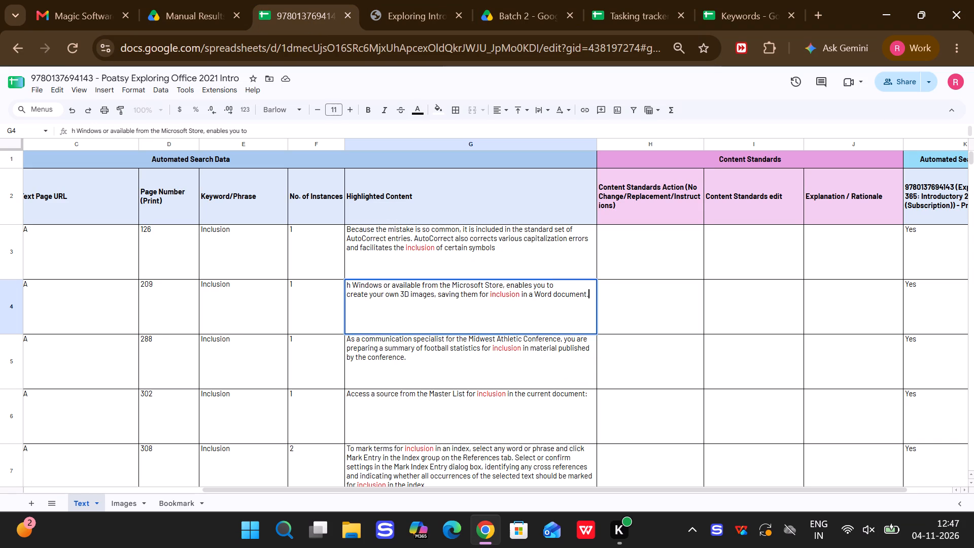
left_click_drag(592, 294, 339, 287)
key("ctrl+v")
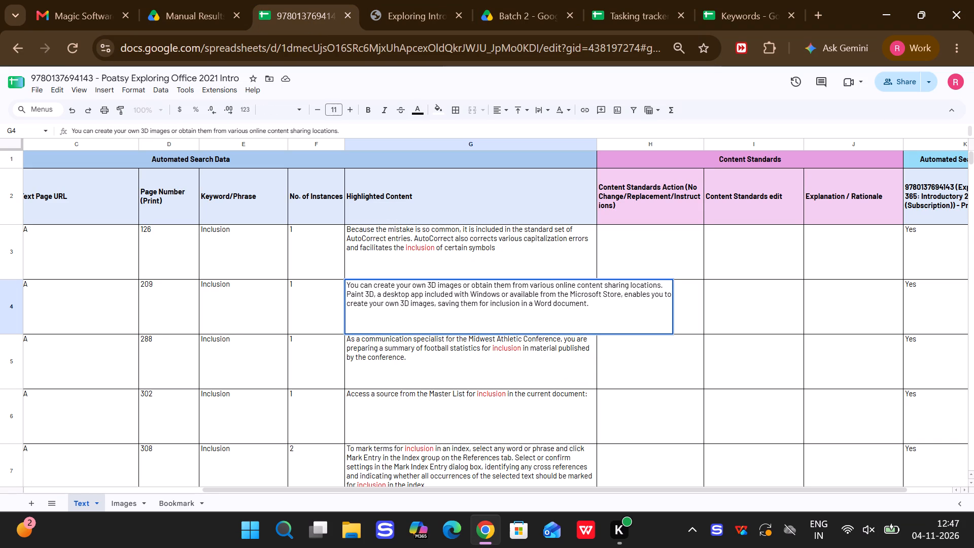
Colour the word "inclusion" red in the page 209 Highlighted Content.
double_click(497, 302)
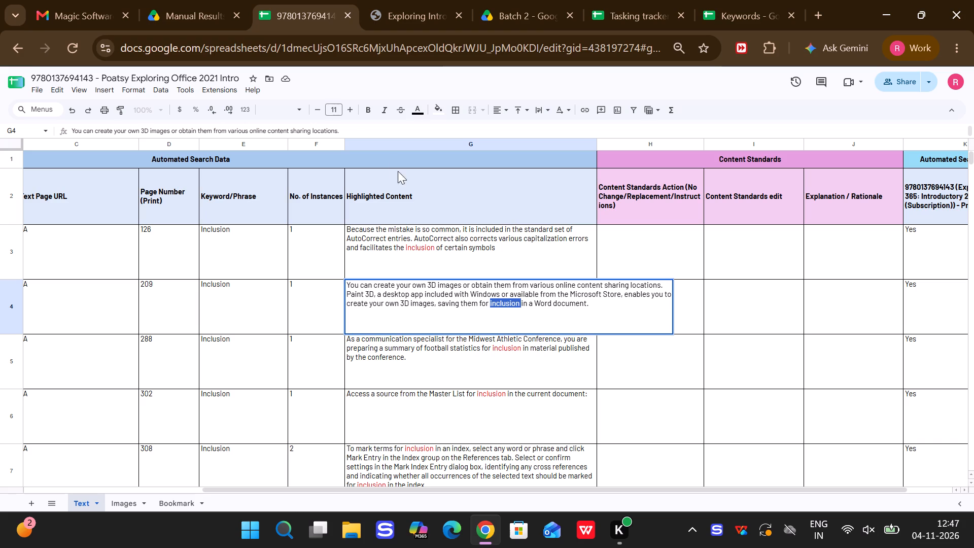
left_click(415, 105)
left_click(432, 156)
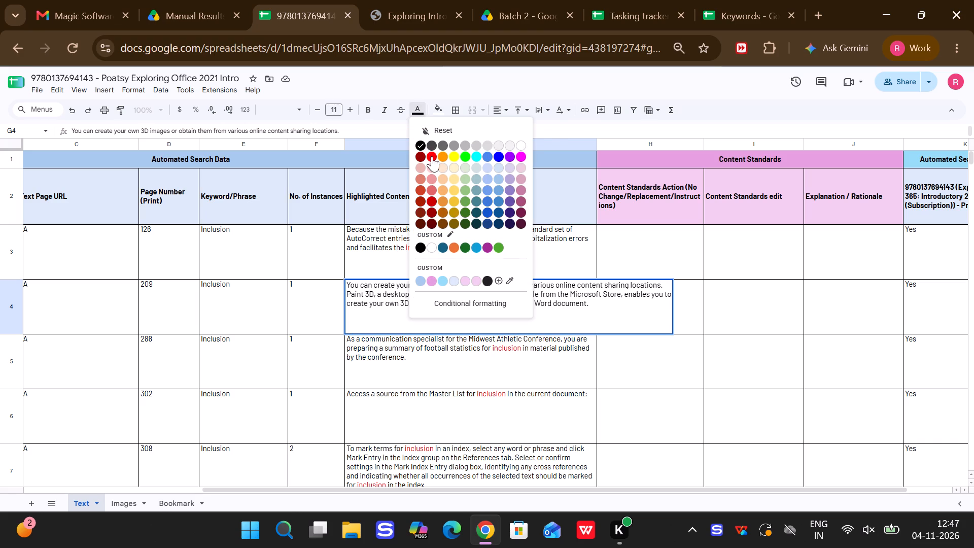
left_click(311, 316)
Delete the first sentence of the page 209 Highlighted Content and its line break, so the text starts at "Paint 3D".
double_click(387, 309)
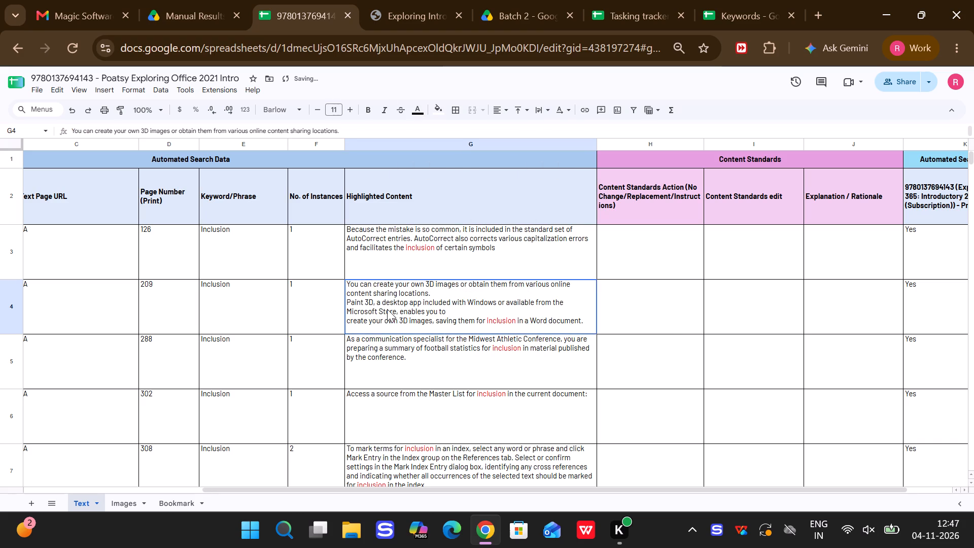
left_click(289, 303)
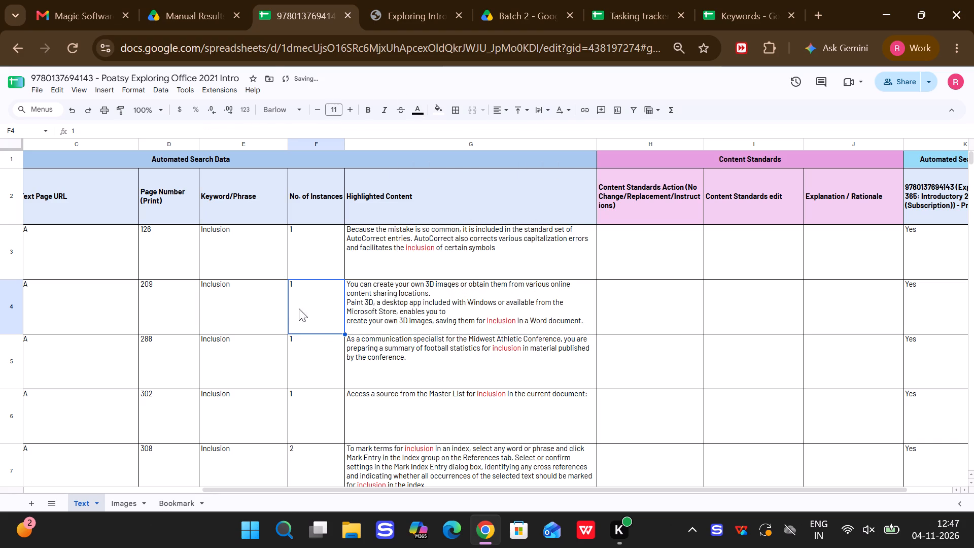
double_click(396, 312)
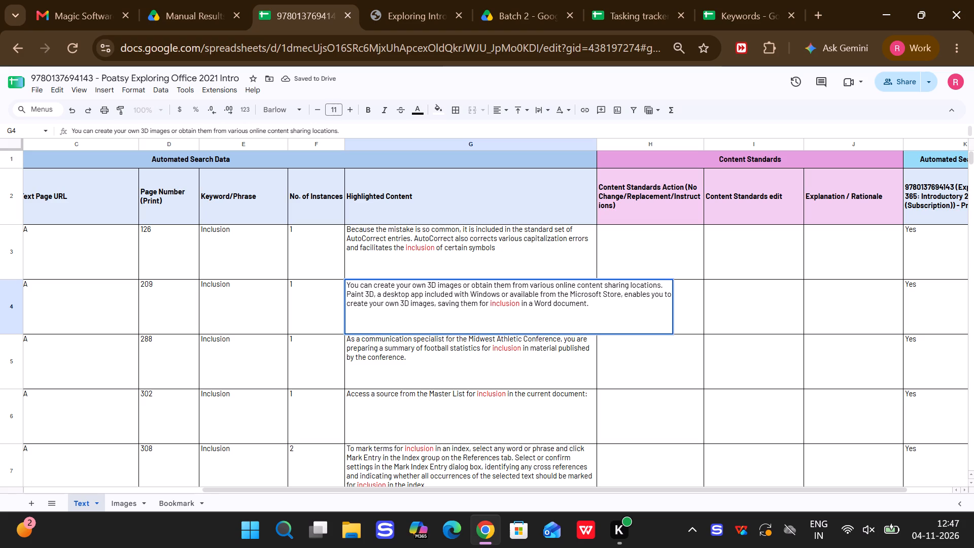
left_click_drag(663, 285, 301, 277)
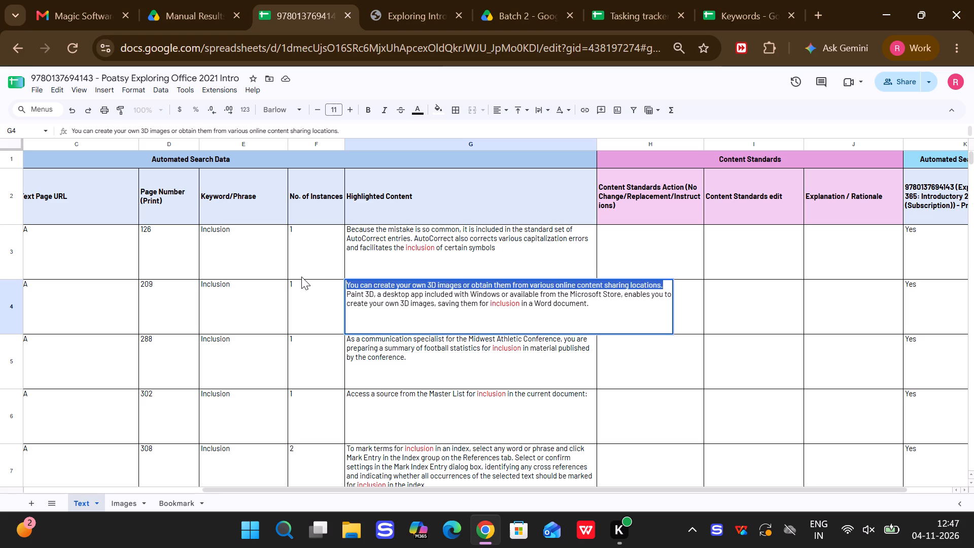
key("BackSpace")
key("Down")
key("BackSpace")
key("BackSpace")
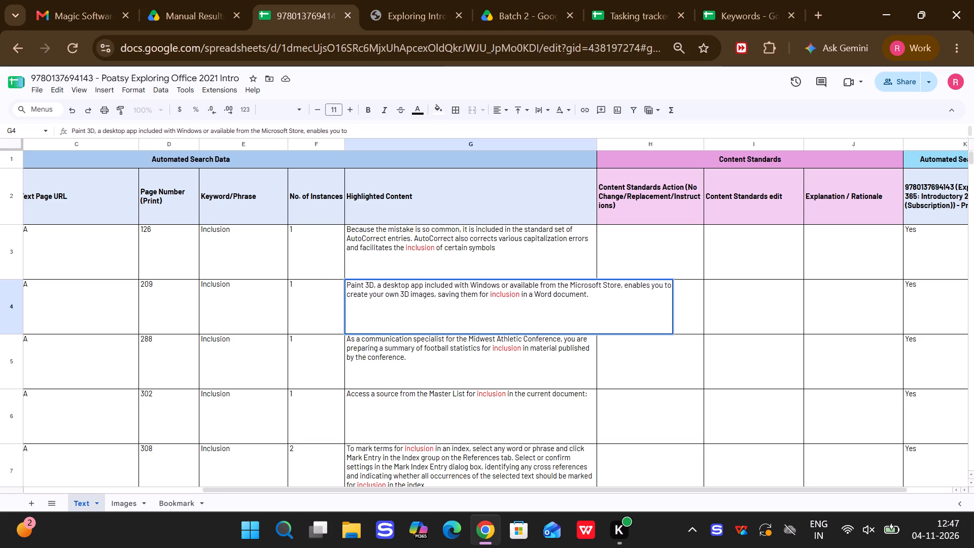
left_click(322, 296)
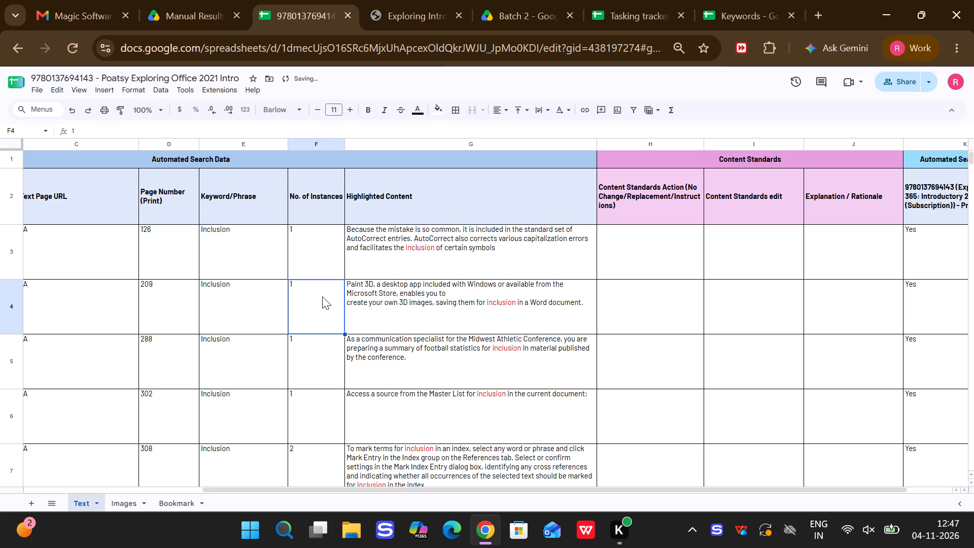
Replace the line break between "enables you to" and "create your own 3D images" with a space in the page 209 Highlighted Content.
double_click(413, 298)
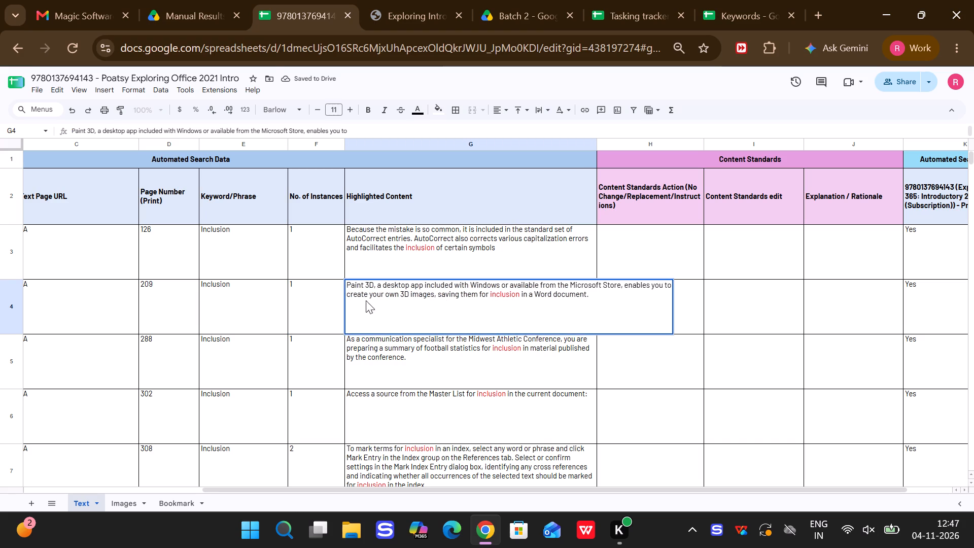
left_click(352, 293)
key("Left")
key("BackSpace")
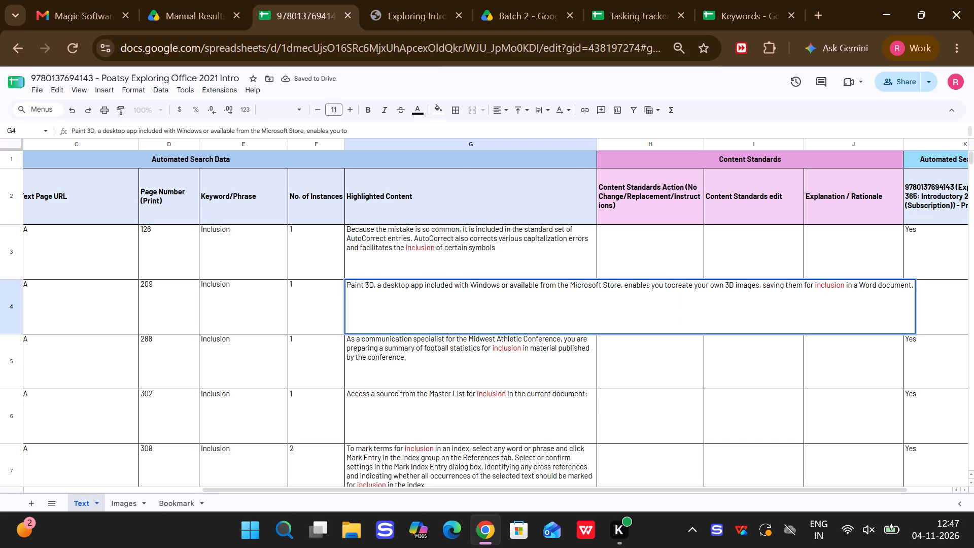
key("space")
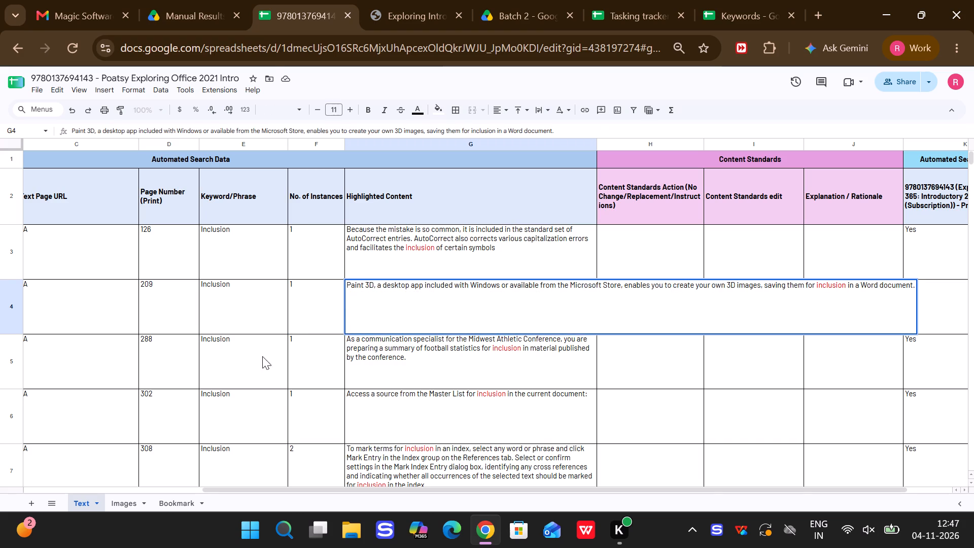
left_click(305, 312)
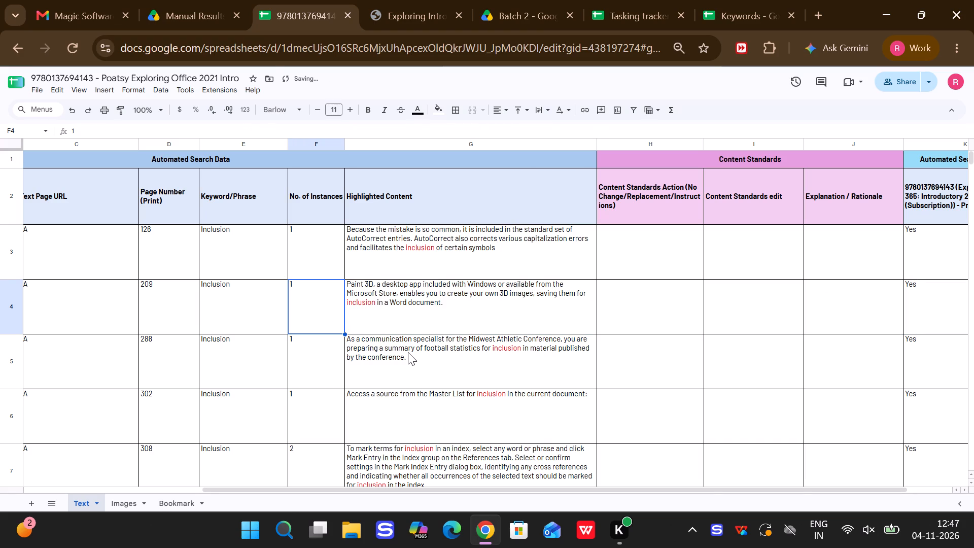
Review the page 209 tip and its surrounding pages in the PDF against the page 209 row of the results spreadsheet.
left_click(400, 10)
scroll(391, 238, "up", 4)
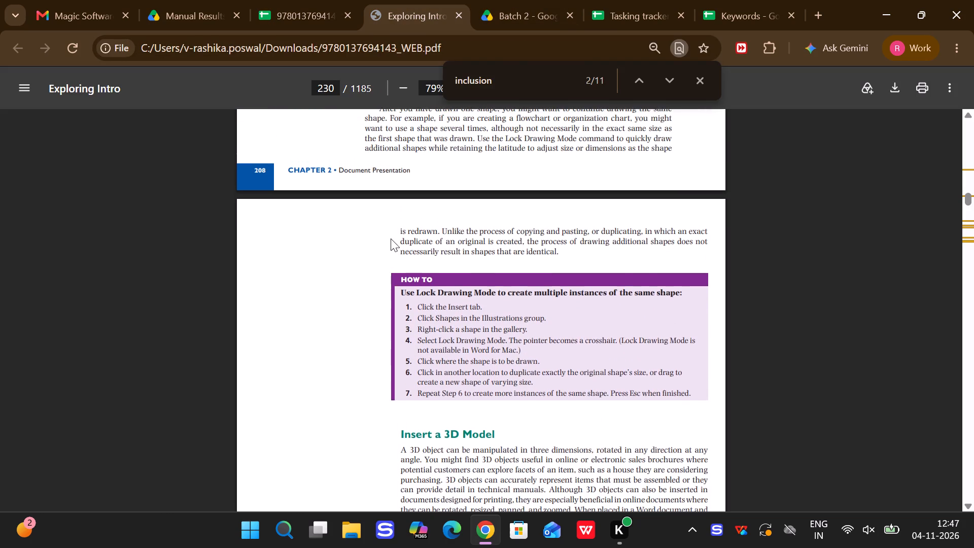
scroll(391, 238, "down", 1)
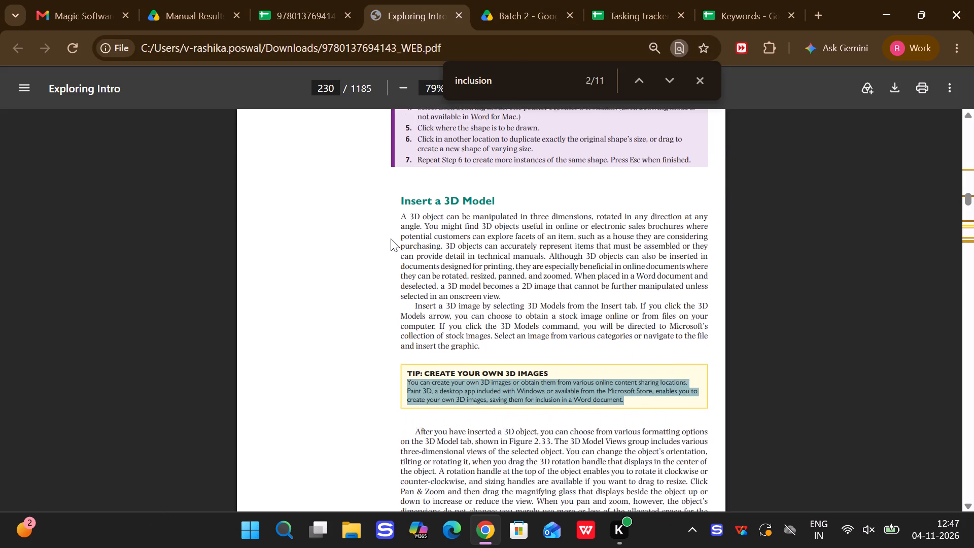
scroll(391, 238, "down", 1)
left_click(313, 270)
scroll(313, 270, "down", 1)
scroll(313, 270, "up", 1)
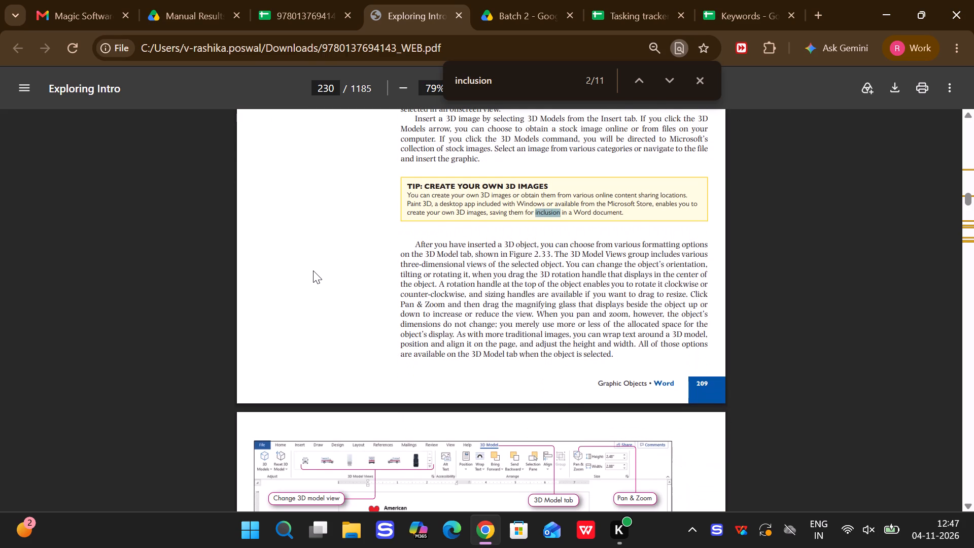
scroll(313, 270, "up", 2)
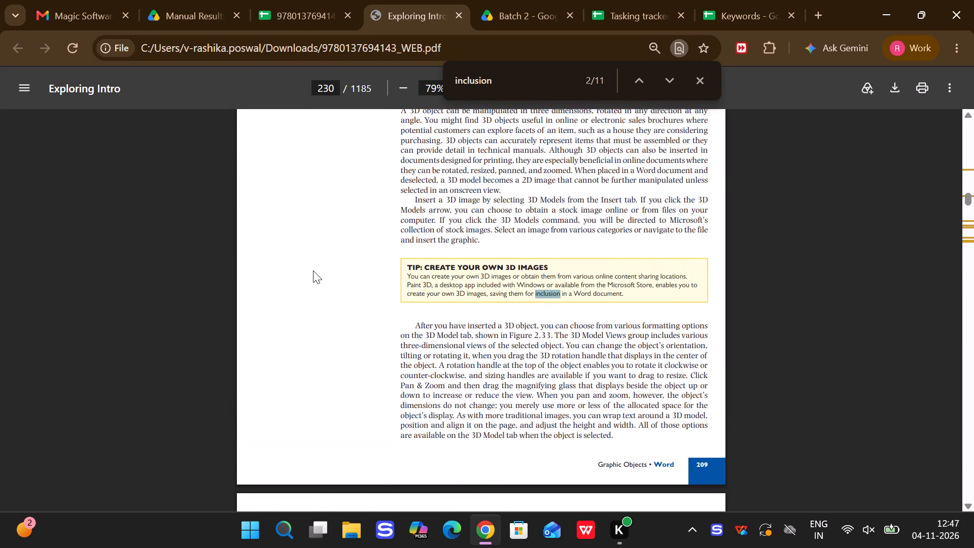
scroll(313, 270, "up", 5)
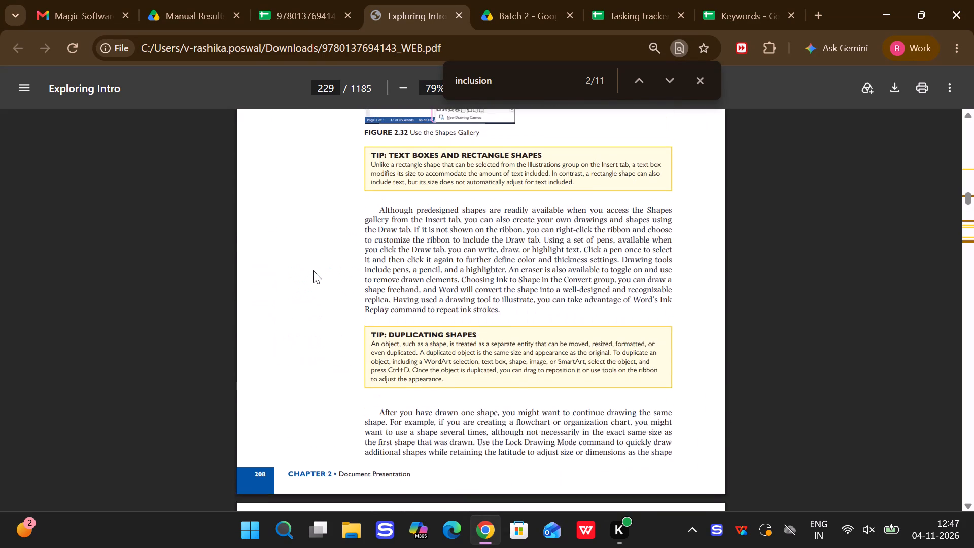
scroll(313, 270, "up", 2)
scroll(313, 270, "down", 1)
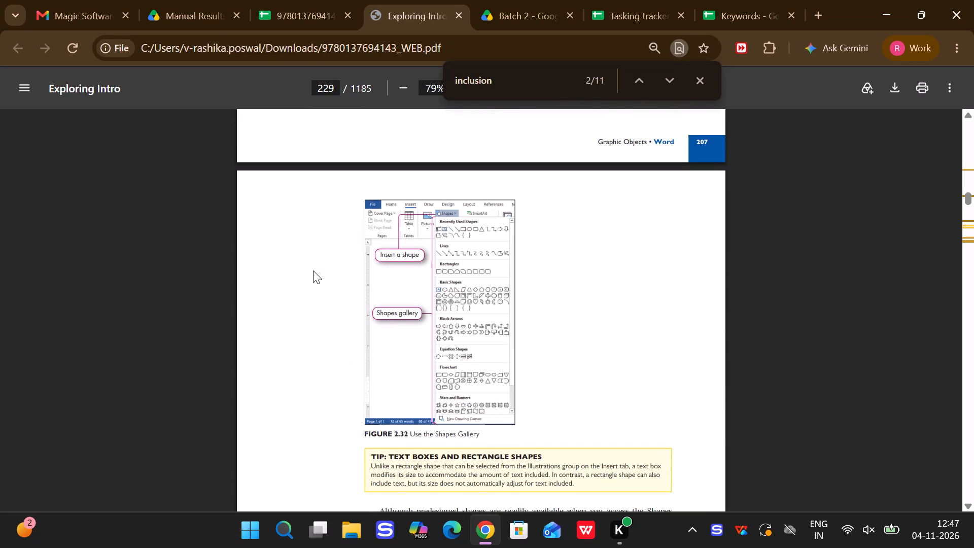
scroll(313, 270, "down", 5)
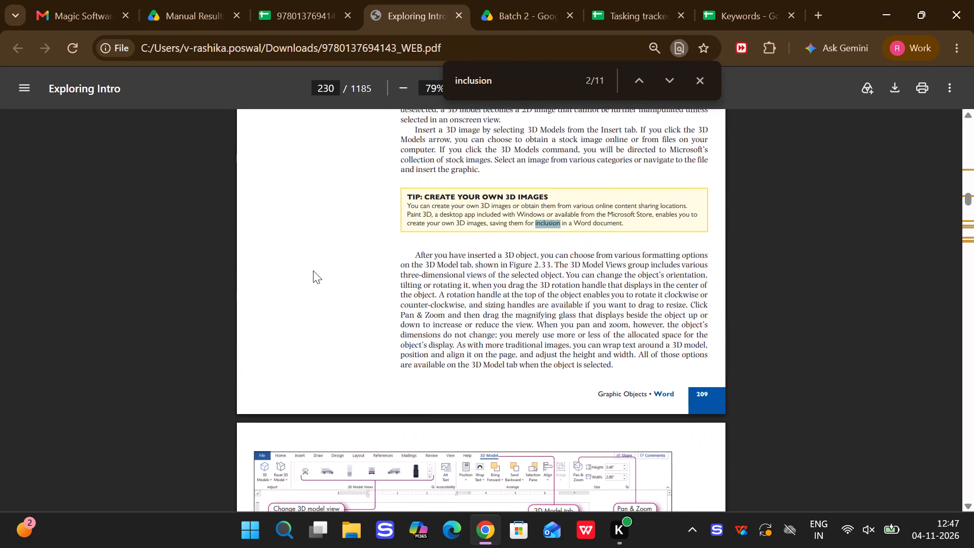
left_click(279, 3)
scroll(122, 273, "right", 4)
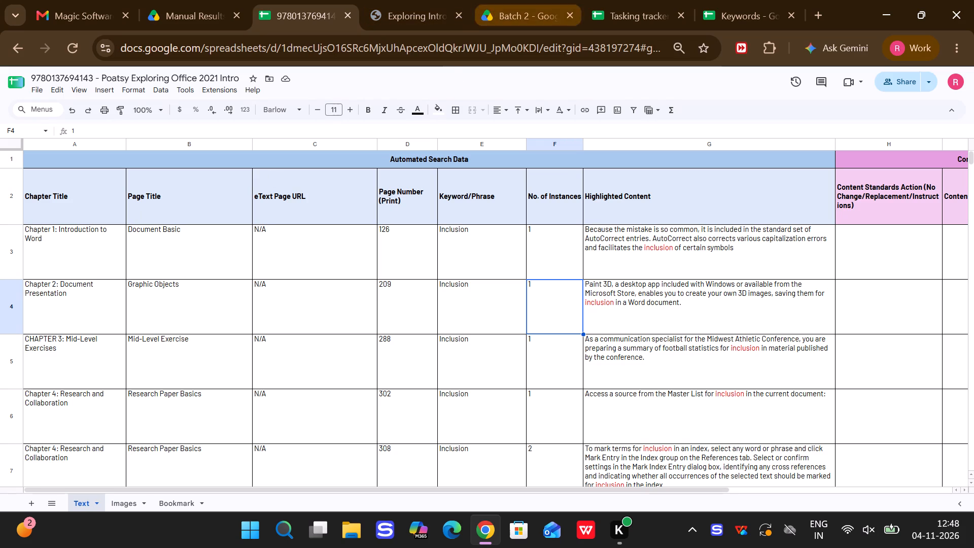
Check the "inclusion" matches on PDF pages 126 and 288 against their rows in the results spreadsheet.
left_click(413, 17)
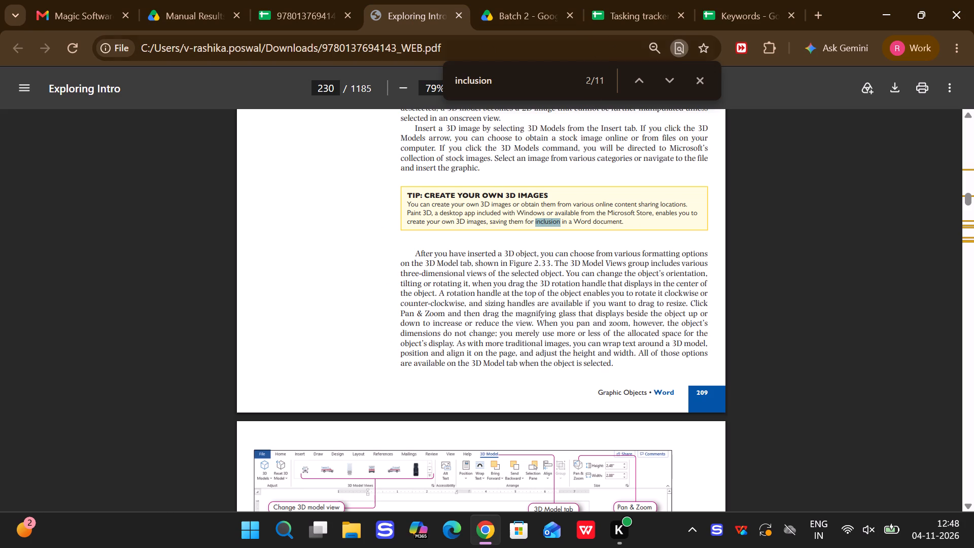
left_click(633, 84)
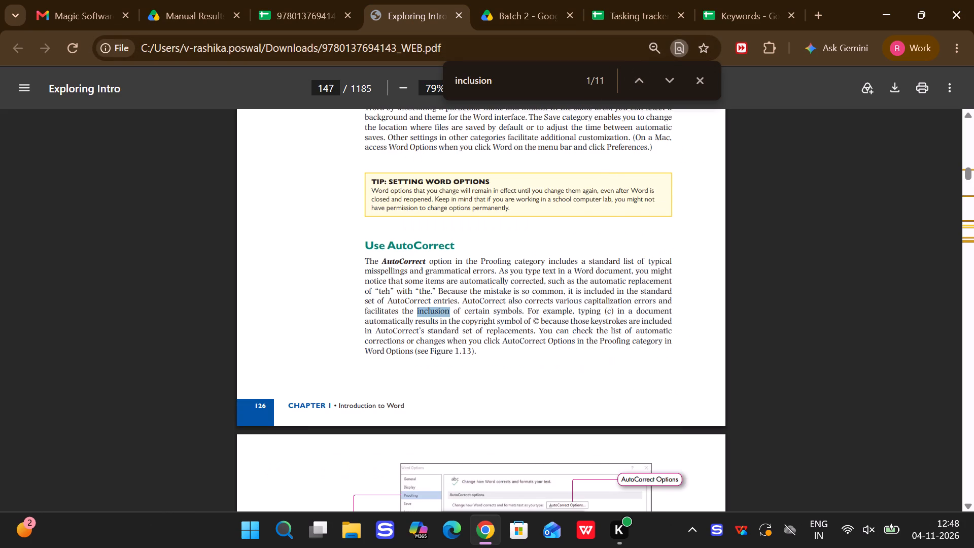
scroll(588, 283, "down", 5)
scroll(588, 283, "up", 1)
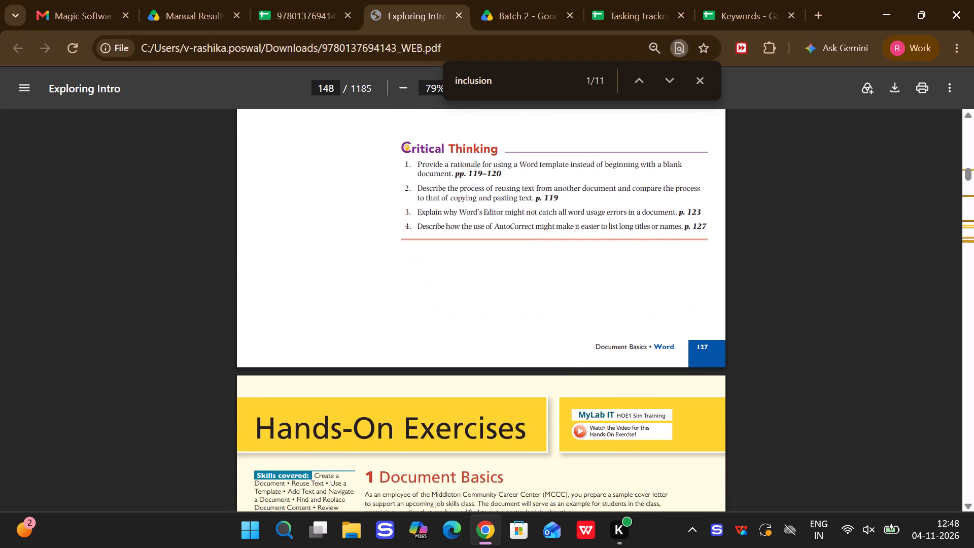
scroll(588, 283, "up", 1)
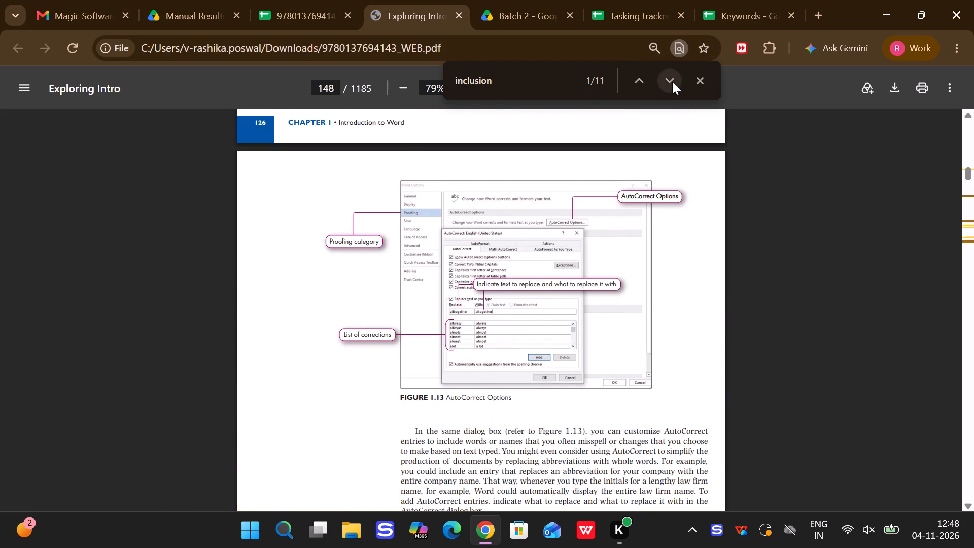
left_click(672, 82)
left_click(672, 82)
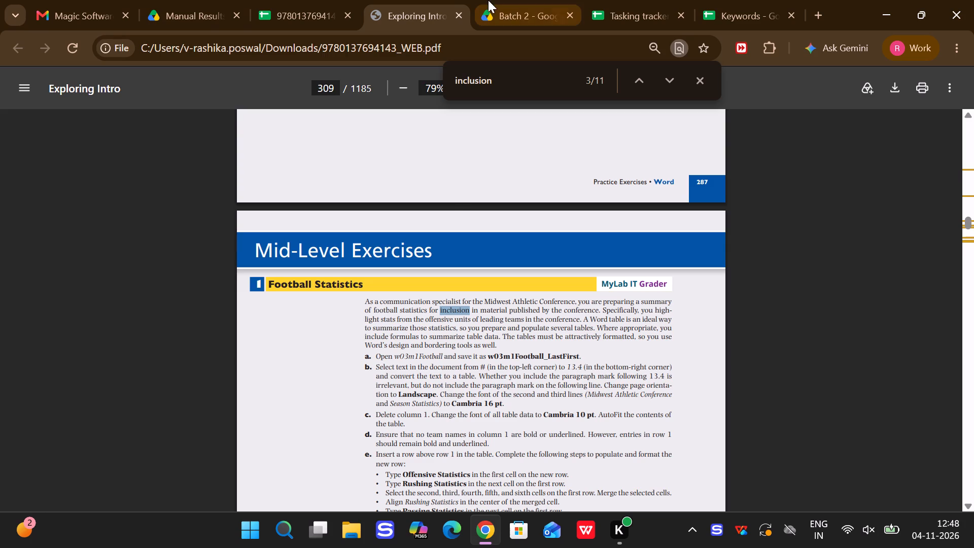
left_click(282, 14)
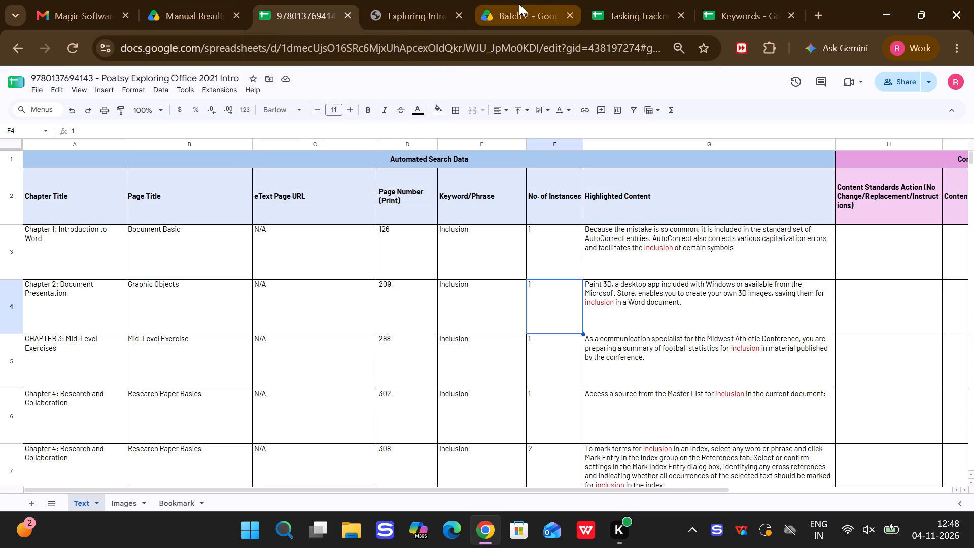
left_click(408, 10)
scroll(424, 277, "down", 1)
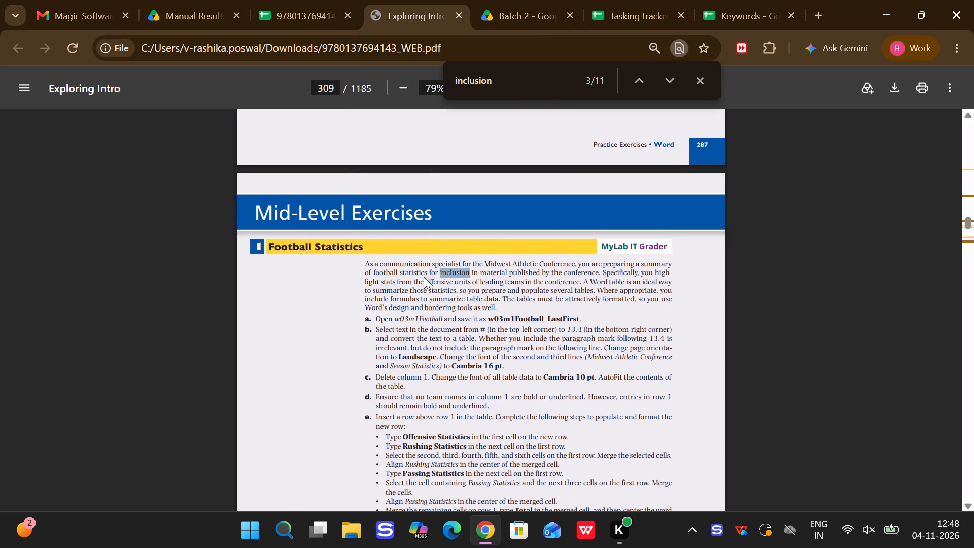
scroll(424, 277, "down", 1)
Compare the "inclusion" matches on PDF pages 302 and 308 with their rows in the results spreadsheet.
left_click(667, 79)
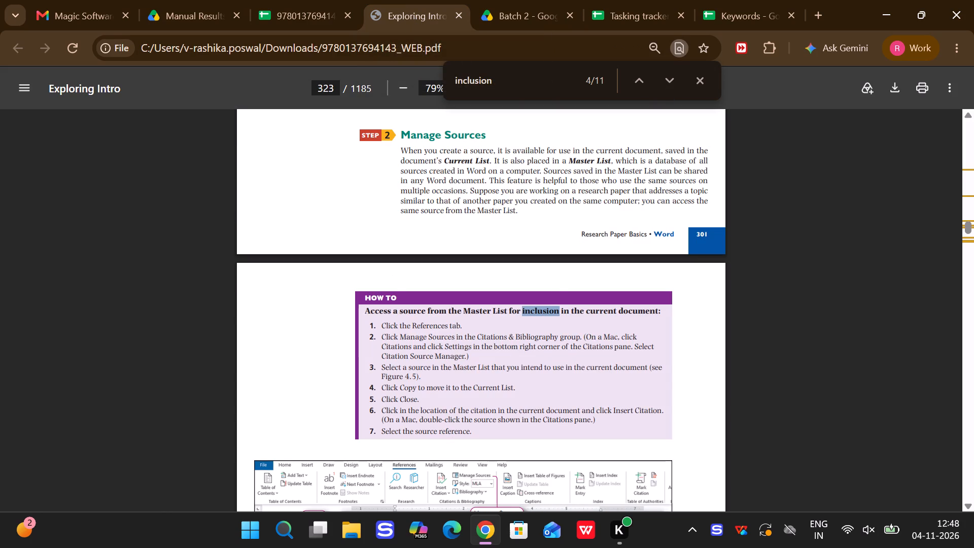
left_click(290, 8)
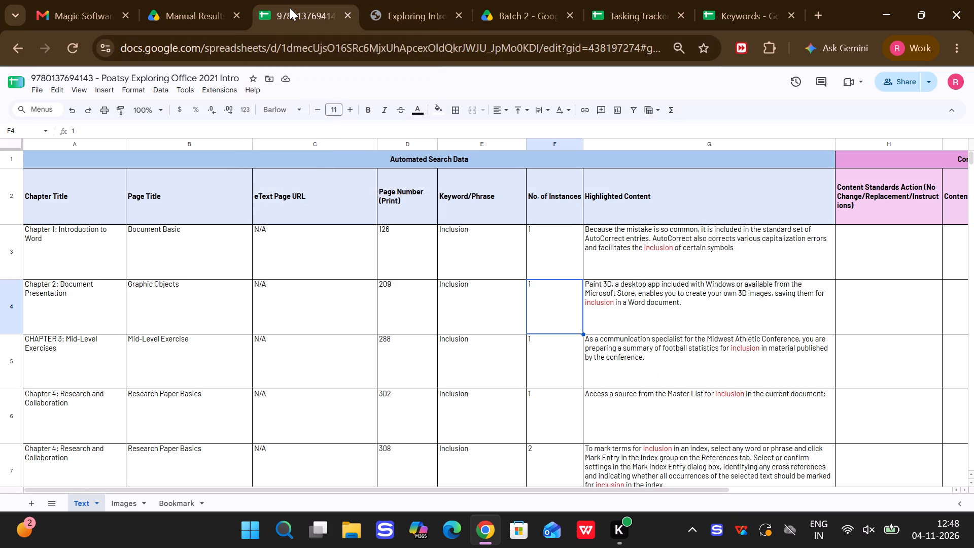
left_click(402, 9)
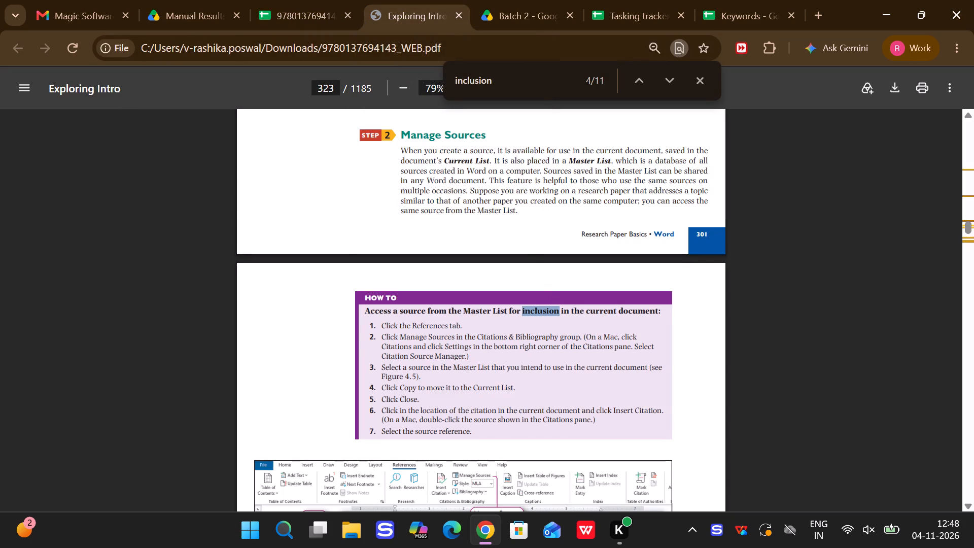
scroll(577, 356, "down", 2)
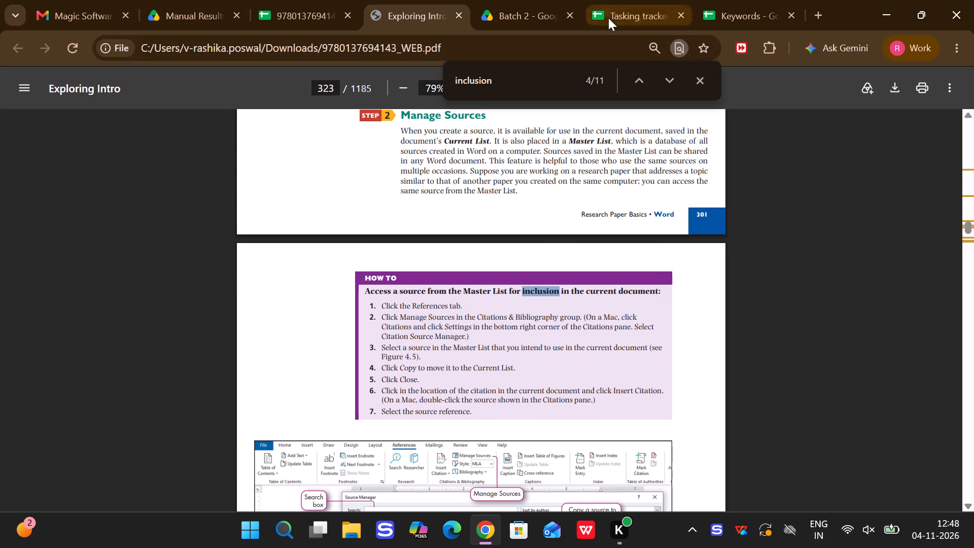
left_click(672, 81)
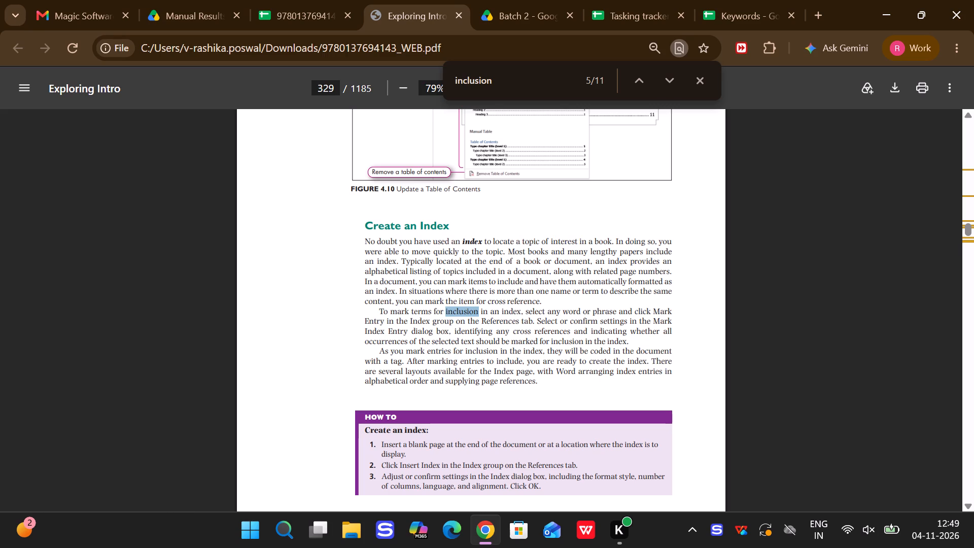
left_click(268, 7)
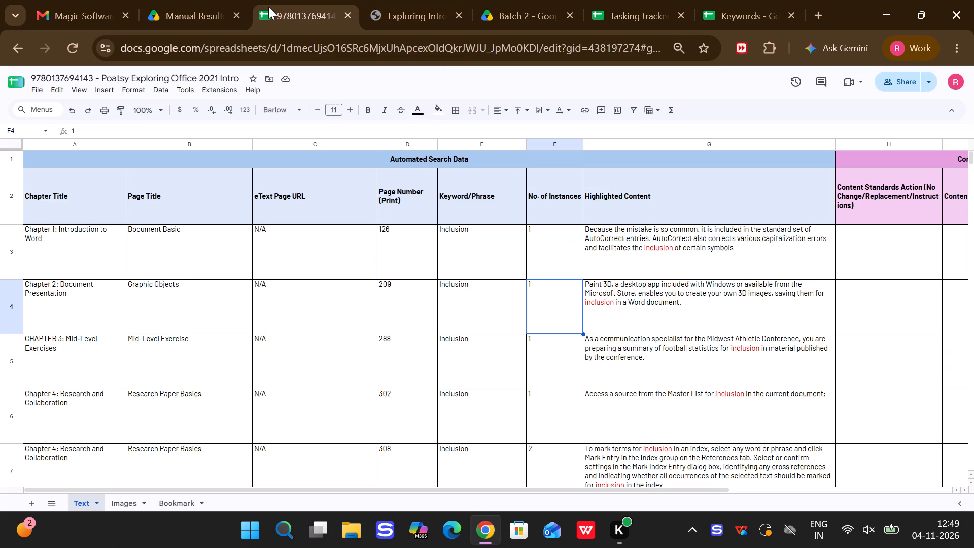
scroll(631, 390, "down", 2)
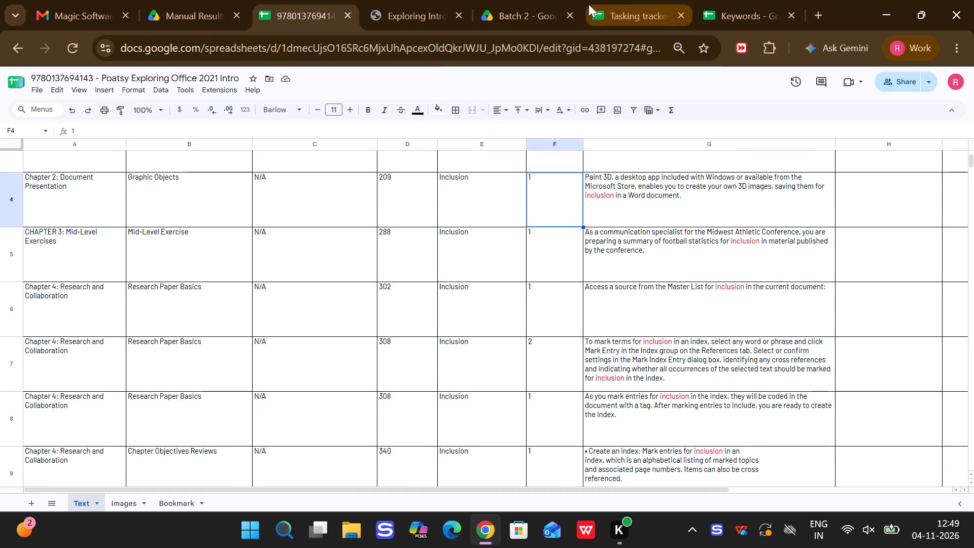
left_click(398, 9)
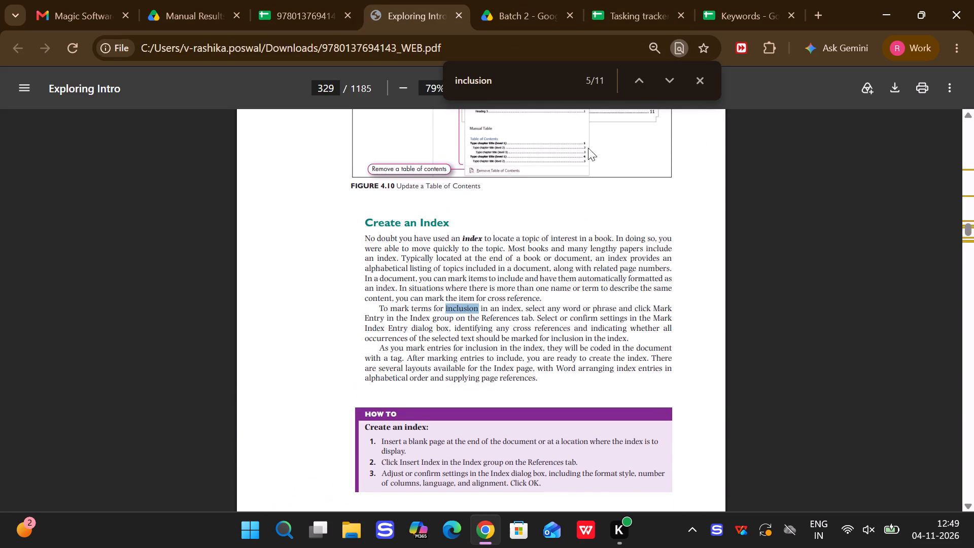
left_click(671, 76)
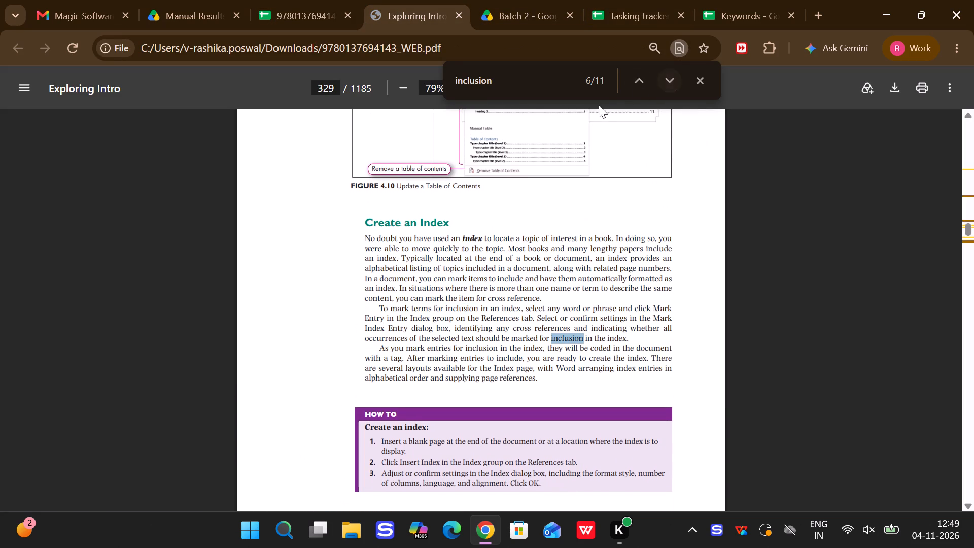
left_click(633, 81)
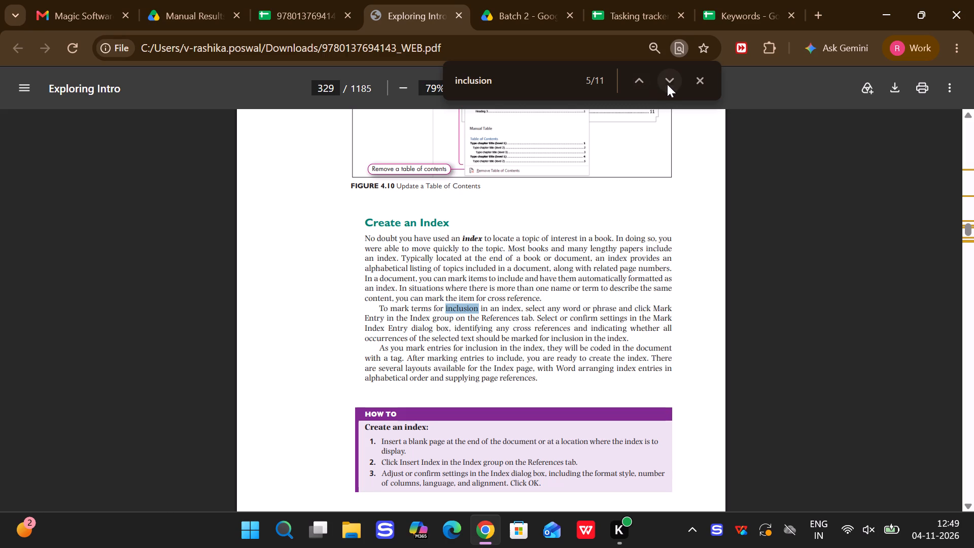
left_click(667, 84)
left_click(667, 84)
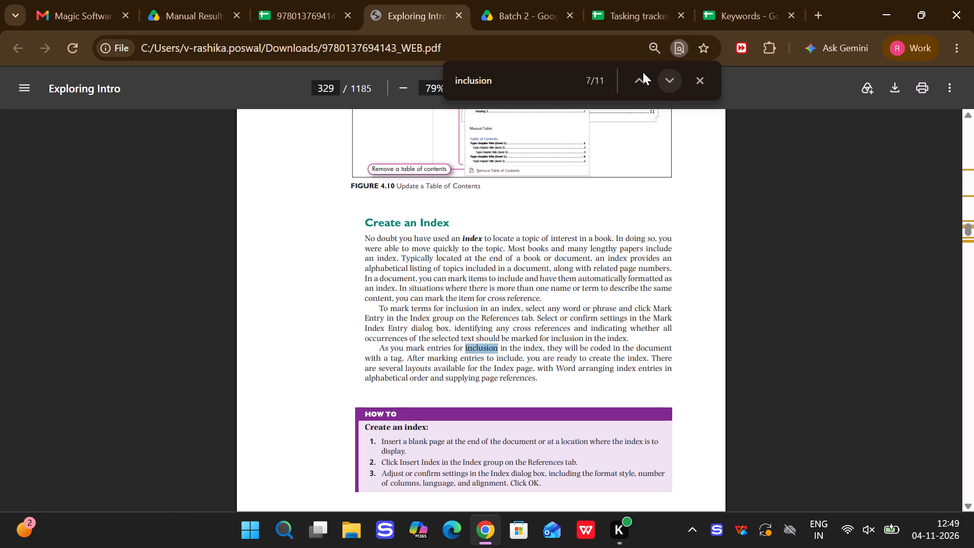
left_click(296, 15)
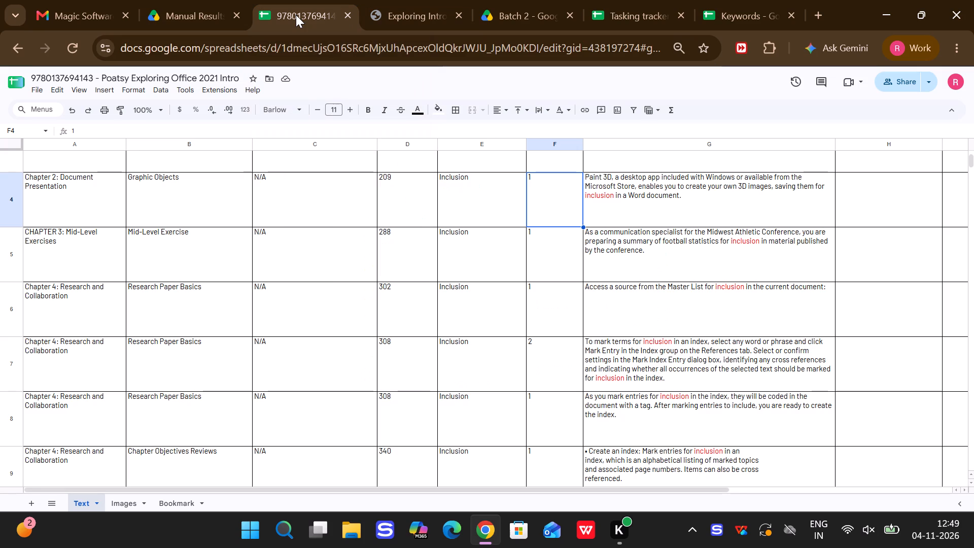
left_click(404, 15)
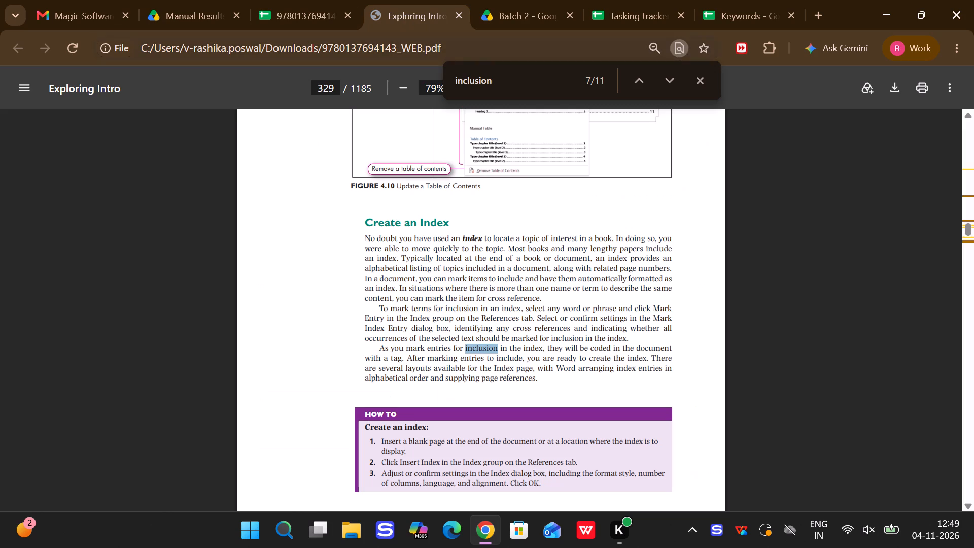
left_click(668, 72)
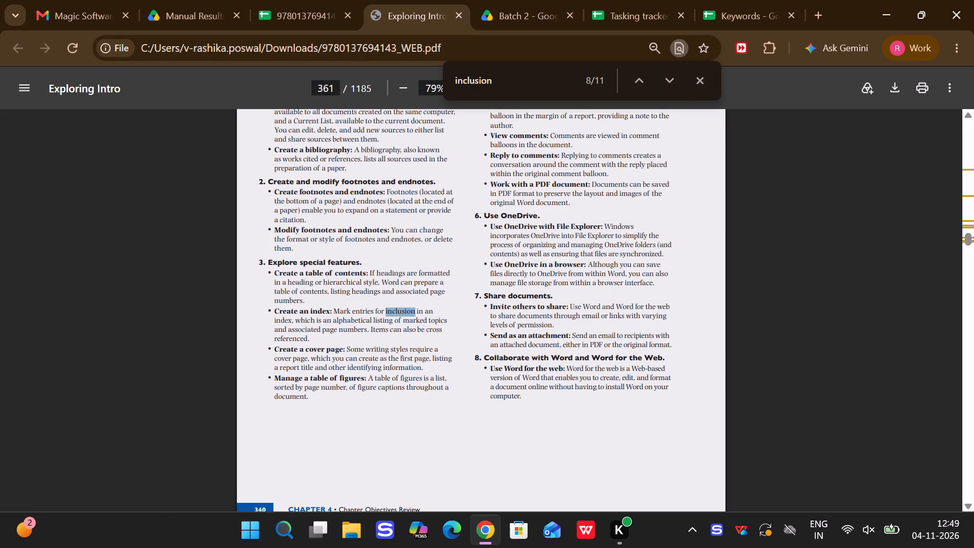
left_click(294, 9)
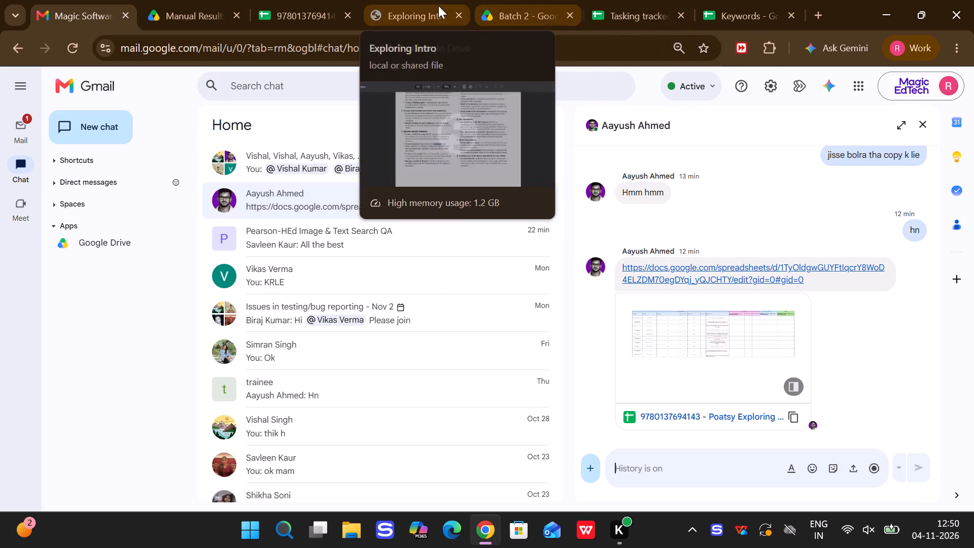
left_click(407, 9)
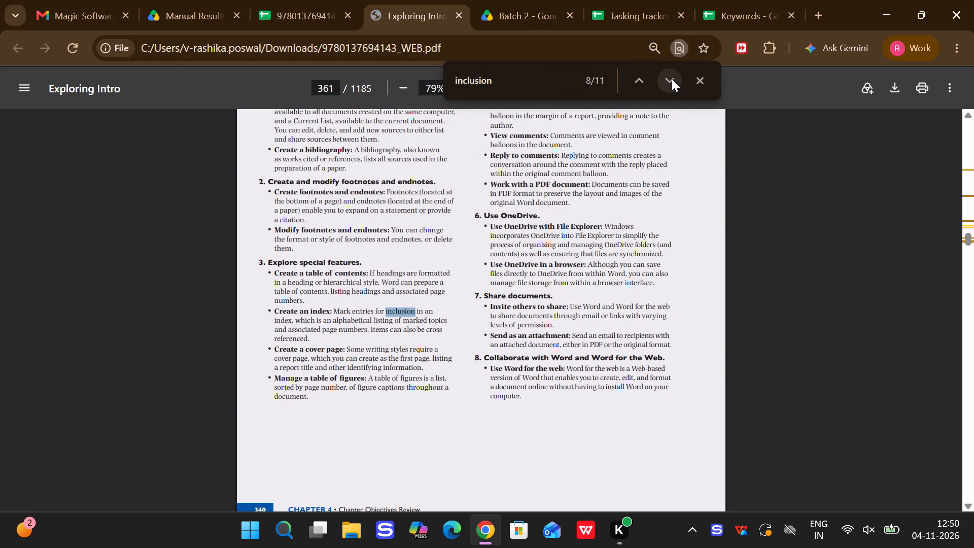
left_click(672, 79)
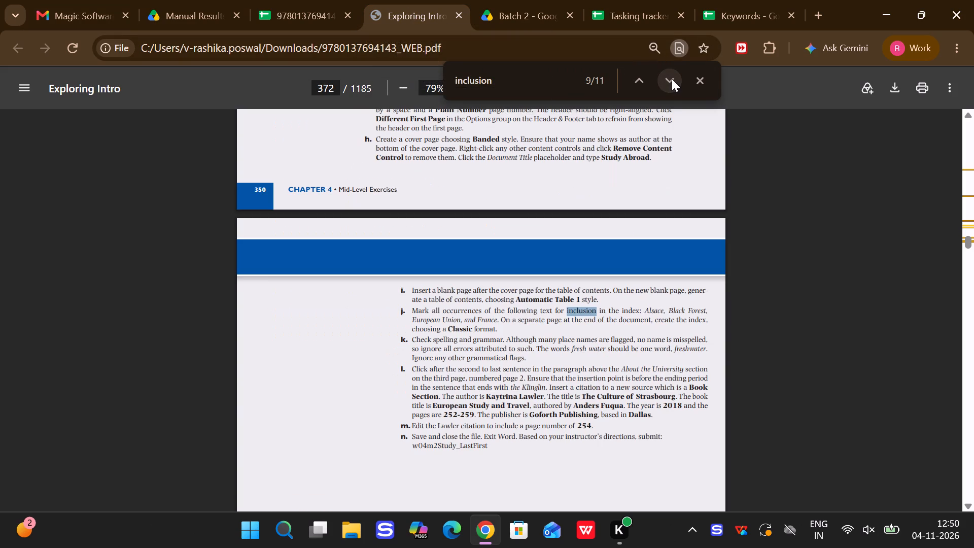
left_click(277, 7)
scroll(358, 366, "down", 1)
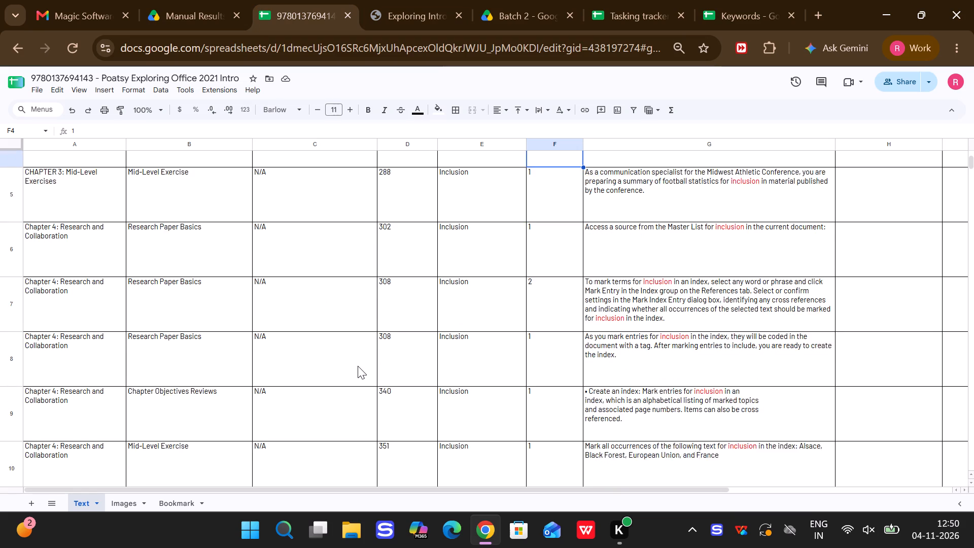
scroll(358, 366, "down", 2)
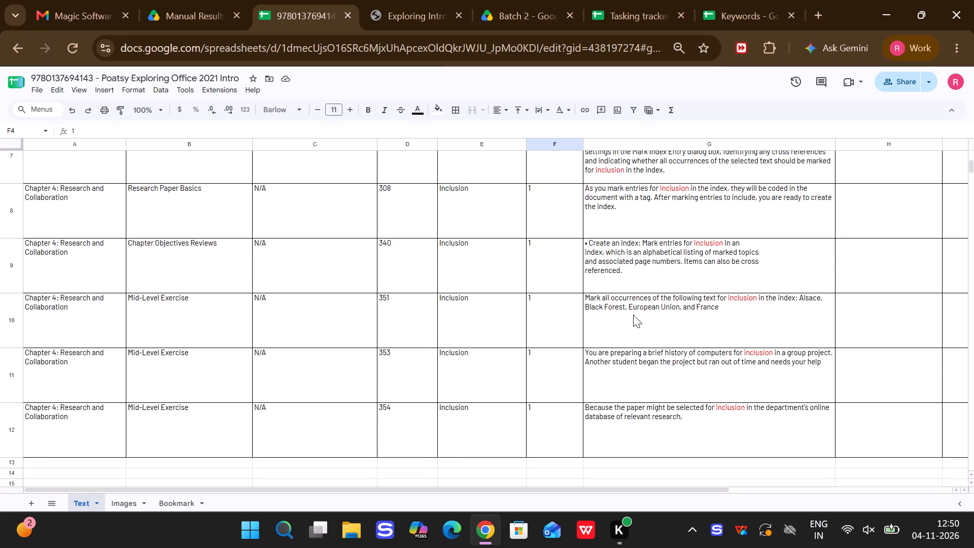
Copy the full text of item j on book page 351 of the PDF, from "Mark all occurrences" through "choosing a Classic format.".
left_click(386, 20)
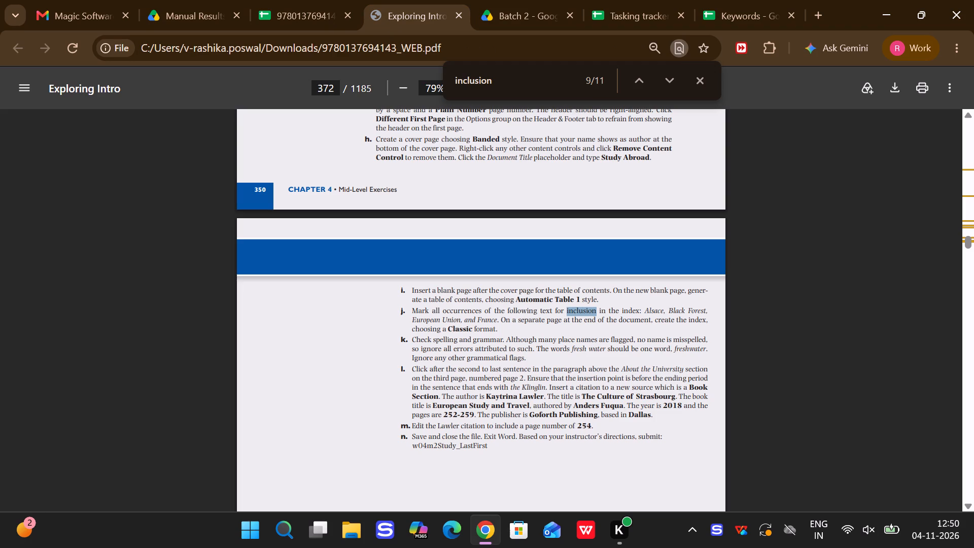
left_click_drag(408, 308, 494, 314)
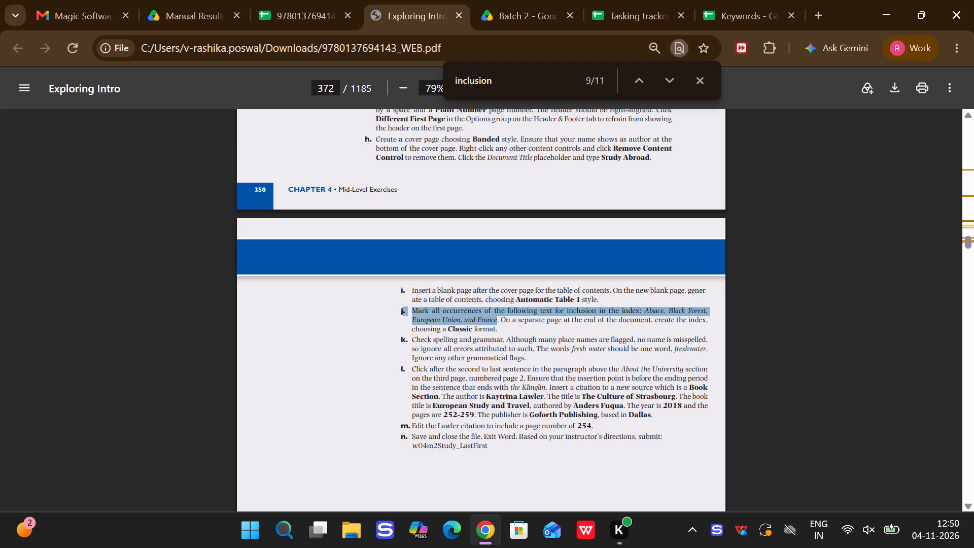
left_click_drag(494, 314, 426, 309)
left_click(426, 309)
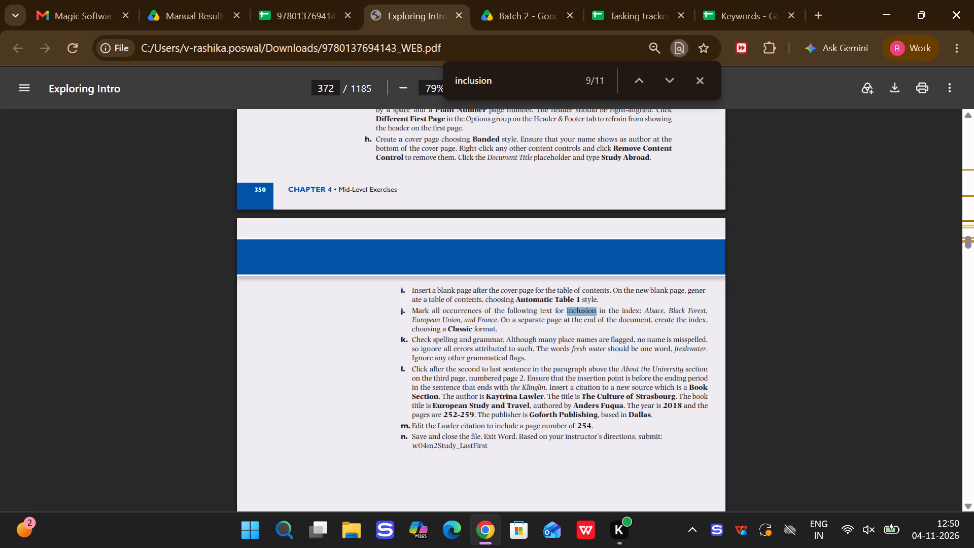
left_click_drag(414, 311, 502, 328)
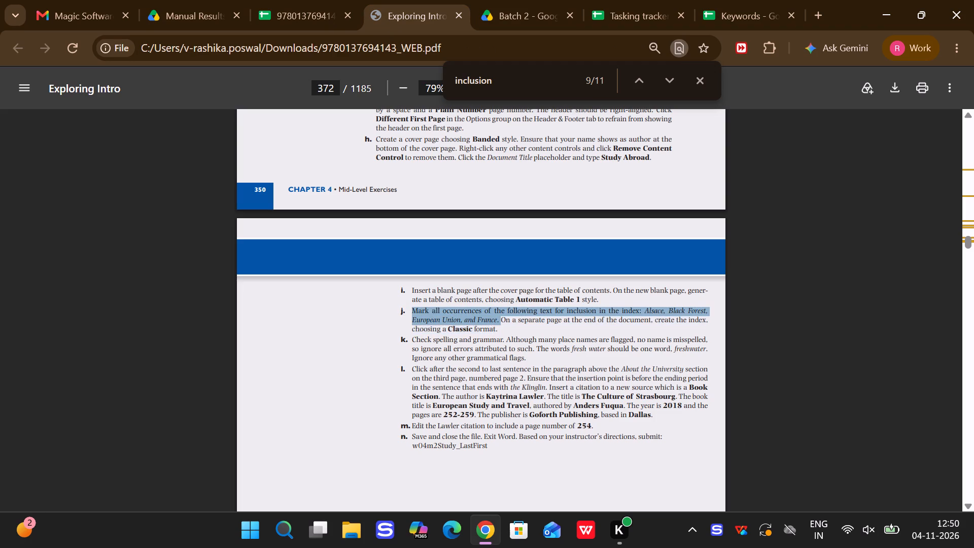
left_click_drag(502, 328, 502, 329)
key("ctrl+c")
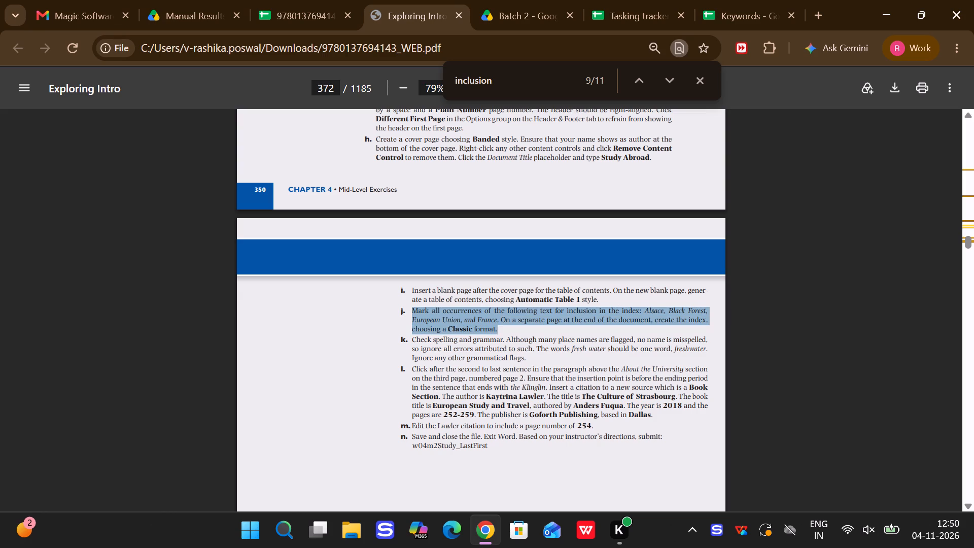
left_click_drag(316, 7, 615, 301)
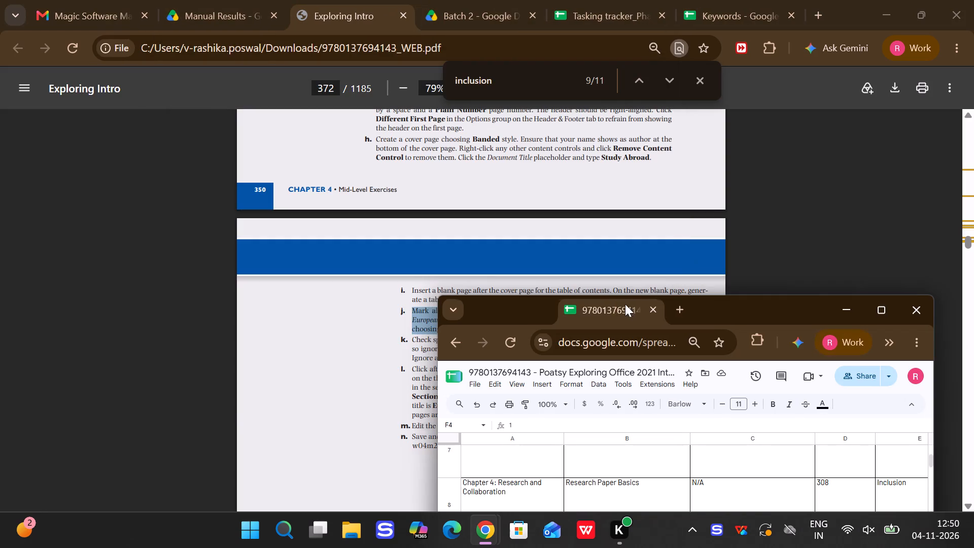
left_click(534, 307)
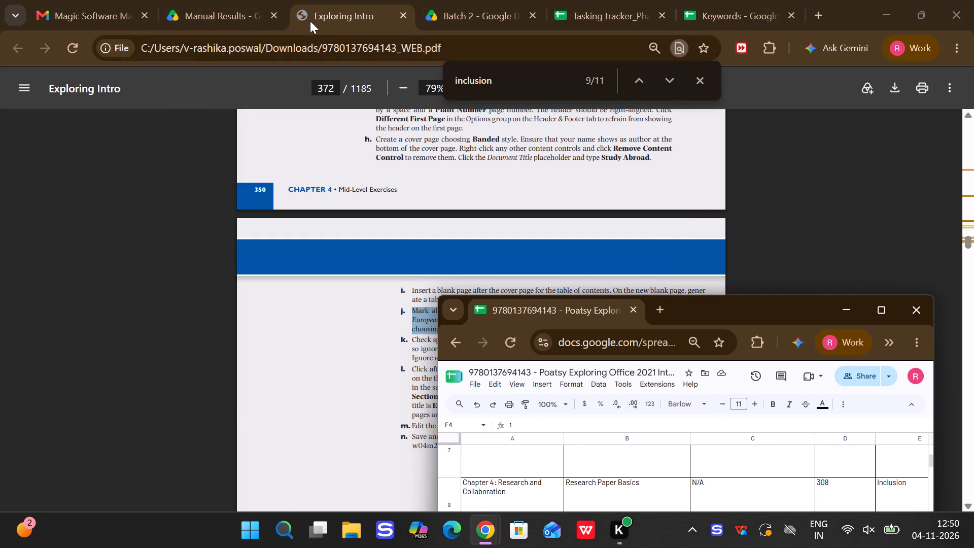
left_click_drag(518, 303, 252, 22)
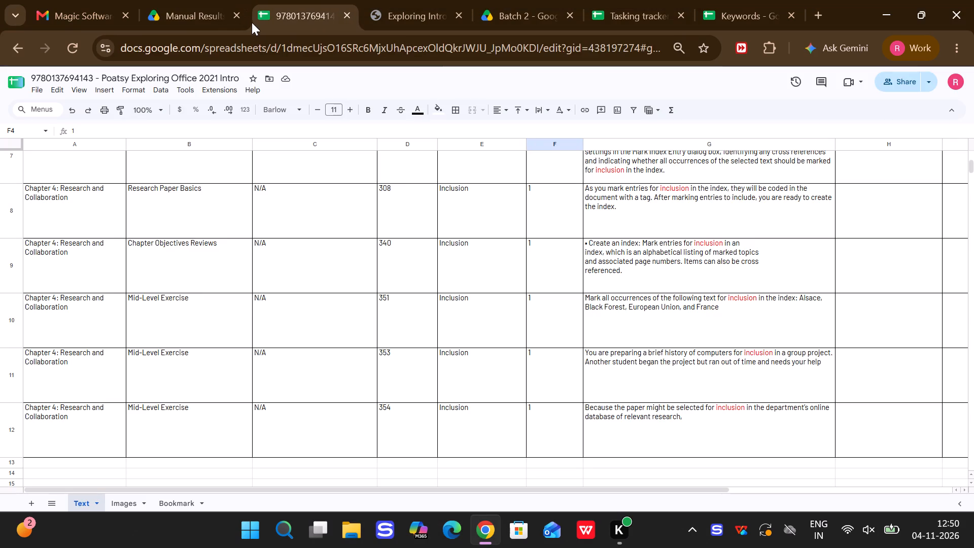
Replace the page 351 Highlighted Content in the results spreadsheet with the copied passage, keeping the cell's formatting.
left_click(670, 312)
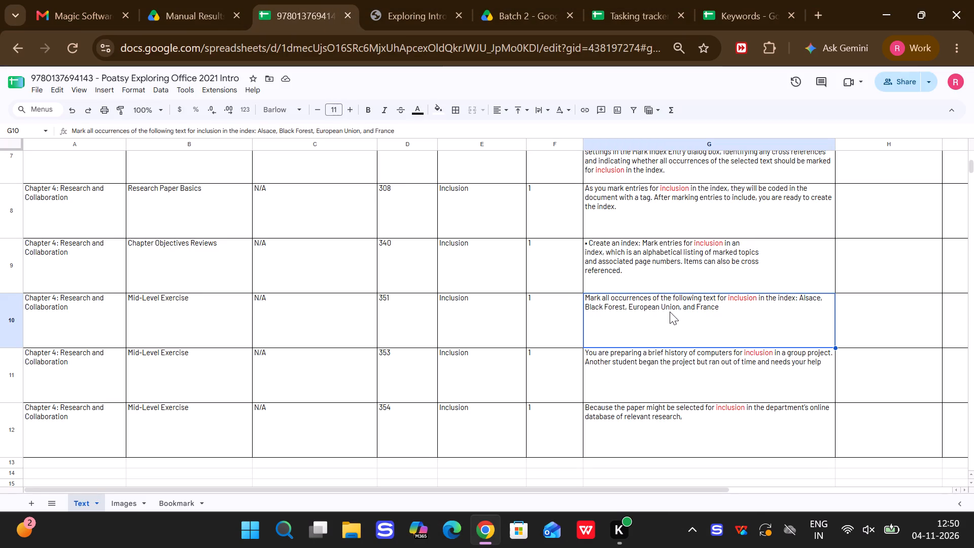
key("BackSpace")
key("ctrl+v")
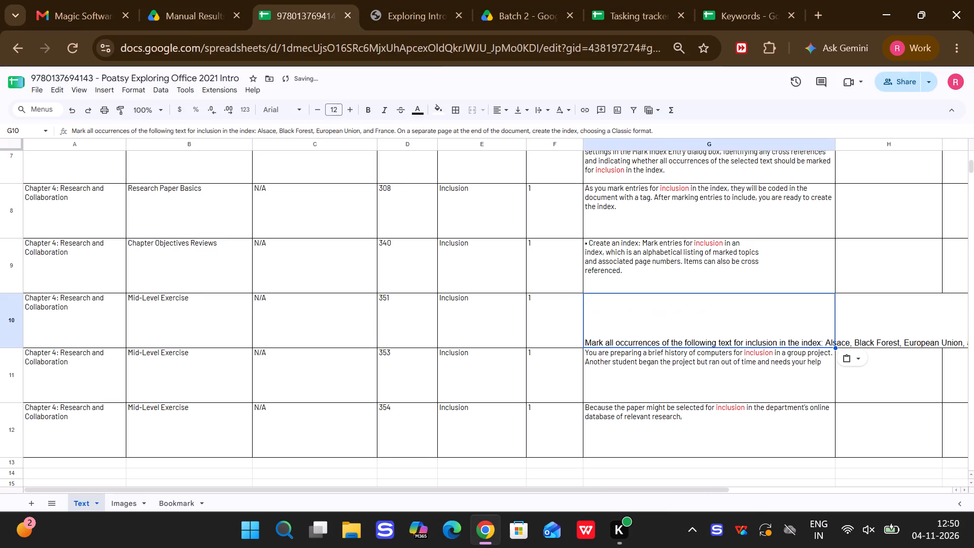
key("ctrl+z")
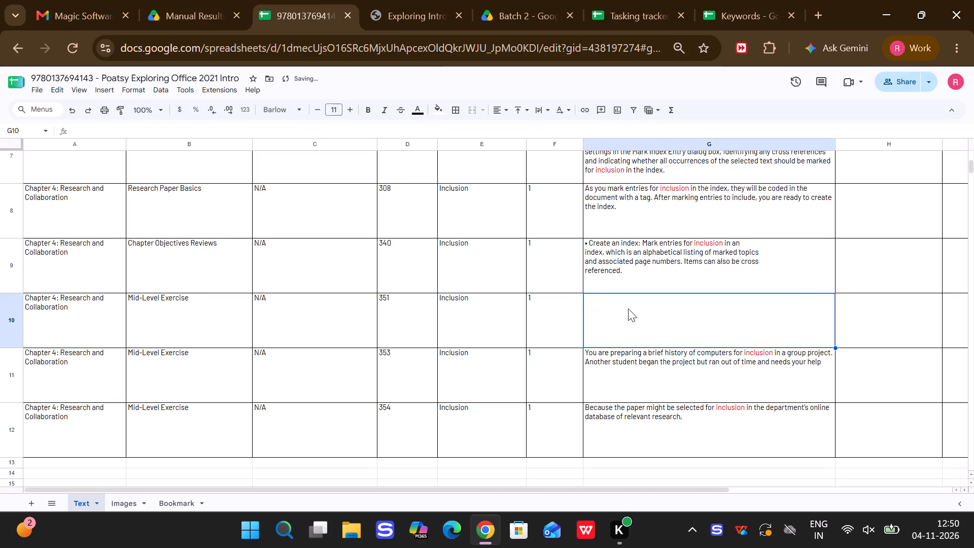
double_click(628, 309)
key("ctrl+v")
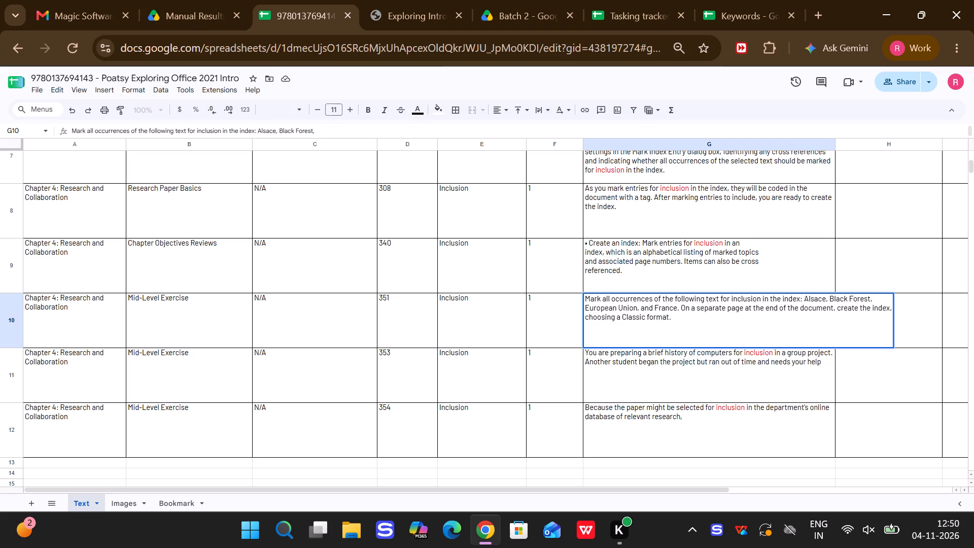
Colour the word "inclusion" red in the page 351 Highlighted Content.
double_click(738, 299)
left_click(412, 113)
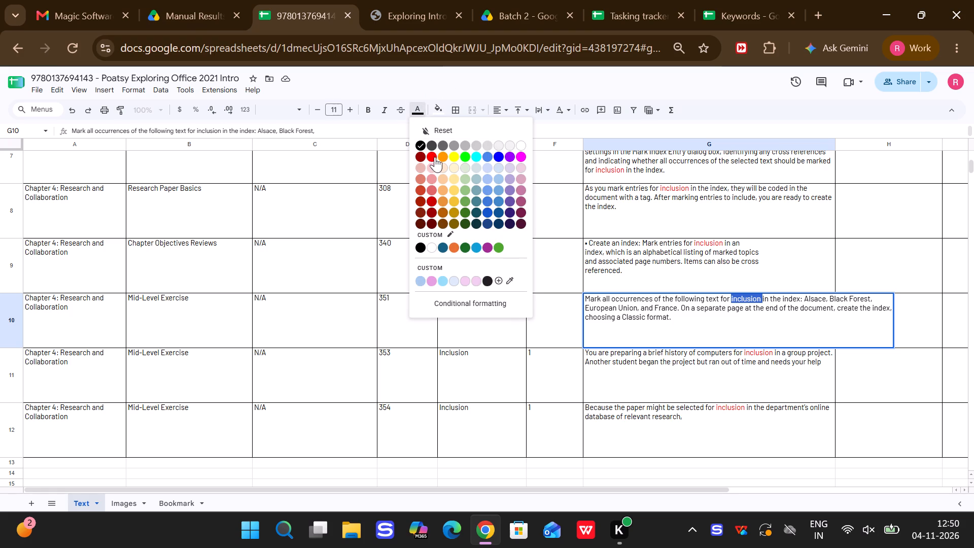
left_click(430, 152)
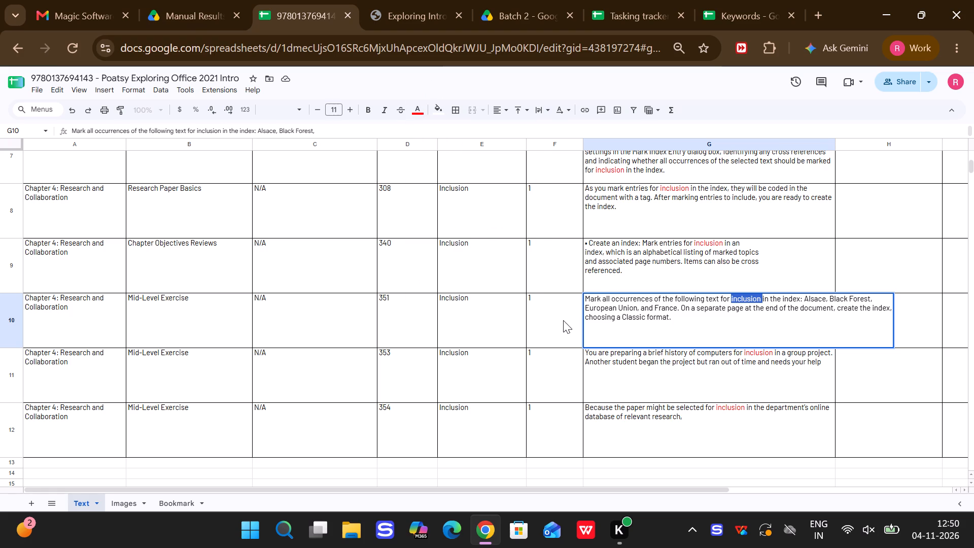
left_click(563, 320)
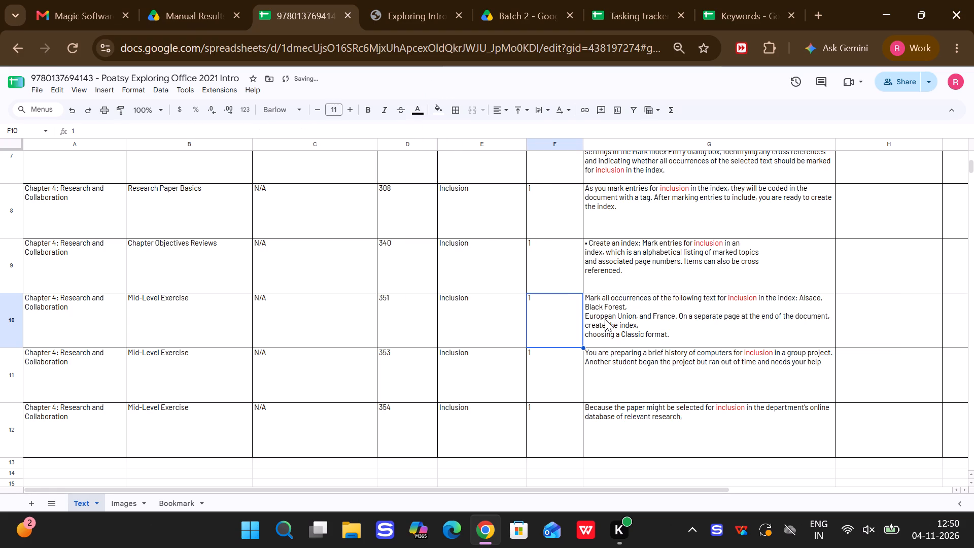
Replace the line break between "Black Forest," and "European Union" with a space in the page 351 Highlighted Content.
double_click(605, 319)
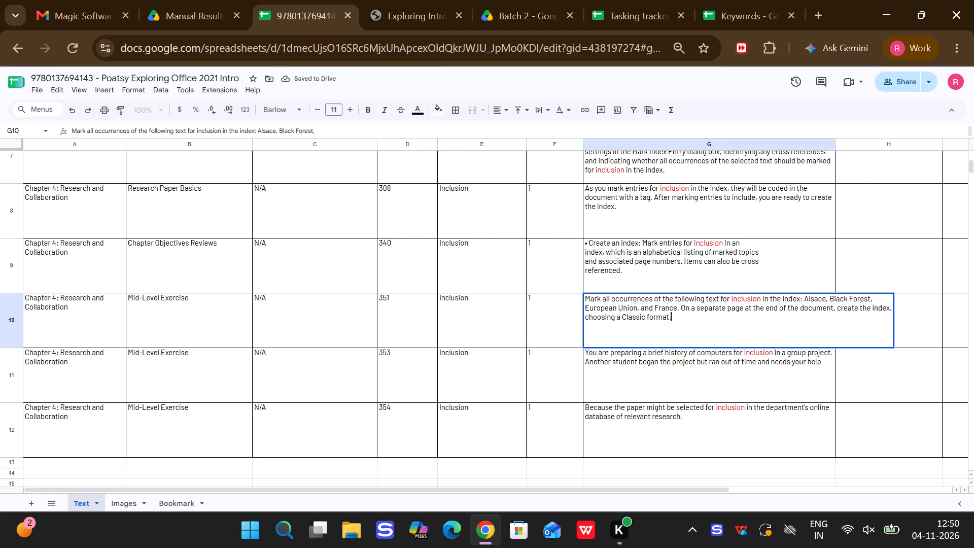
left_click(594, 311)
key("Left")
key("Left")
key("BackSpace")
key("space")
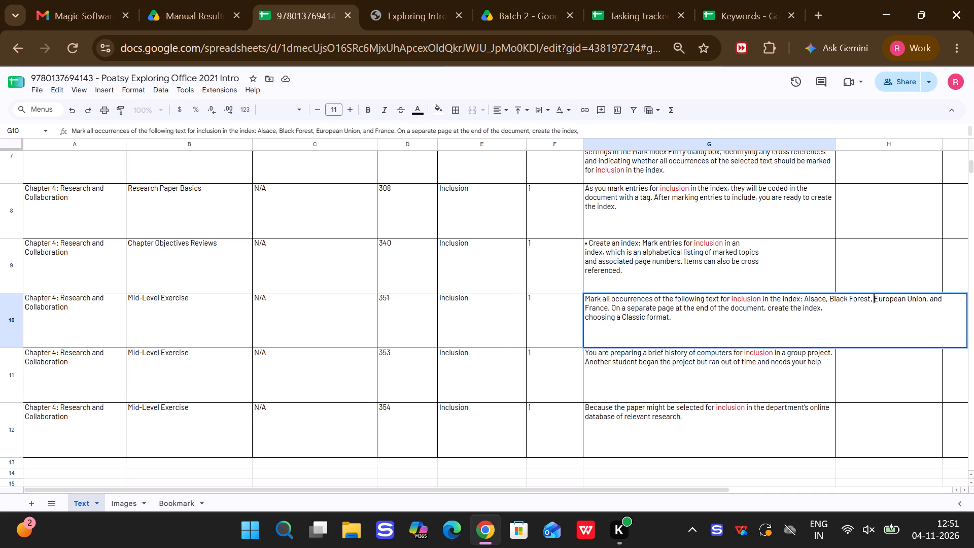
left_click(545, 329)
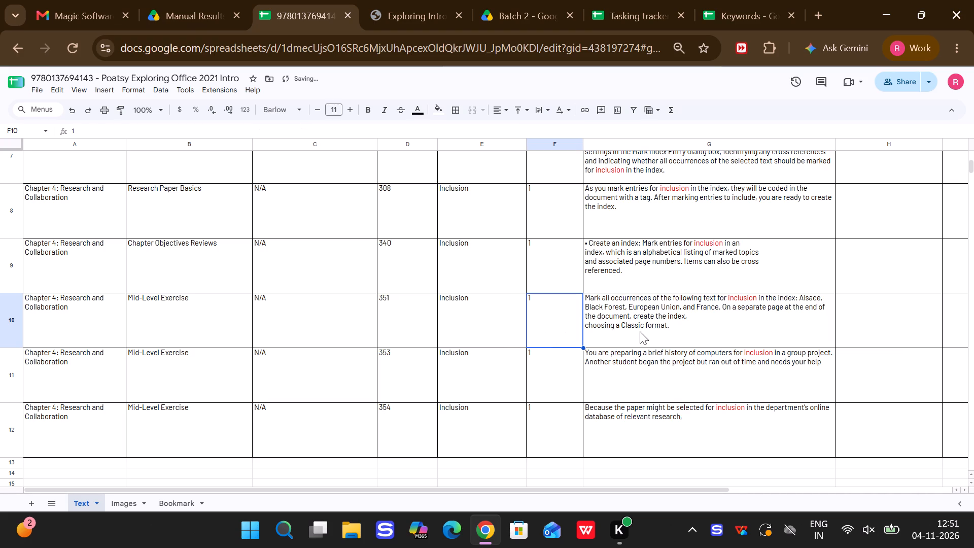
Replace the line break between "create the index," and "choosing a Classic format" with a space in the page 351 Highlighted Content.
double_click(640, 331)
left_click(603, 316)
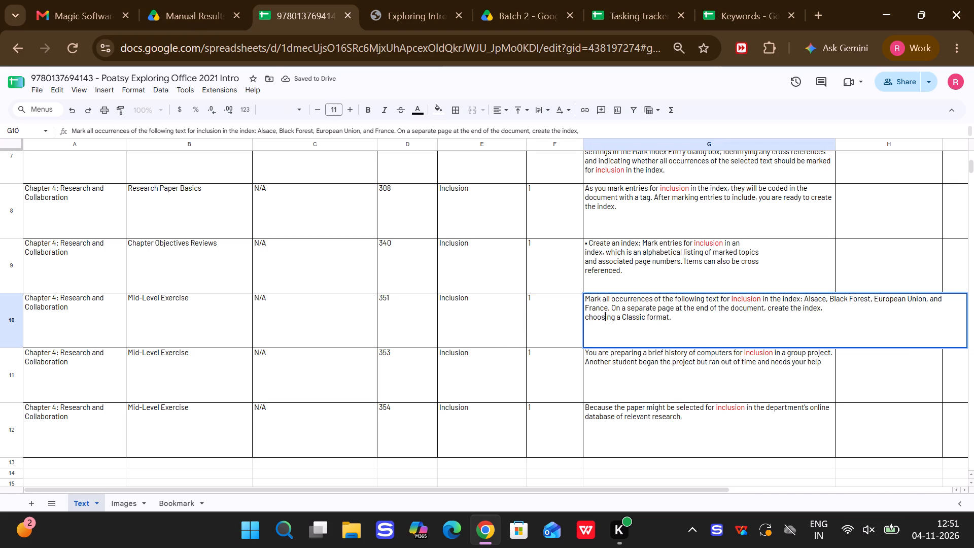
key("Left")
key("Left")
key("Left")
key("Left")
key("Left")
key("BackSpace")
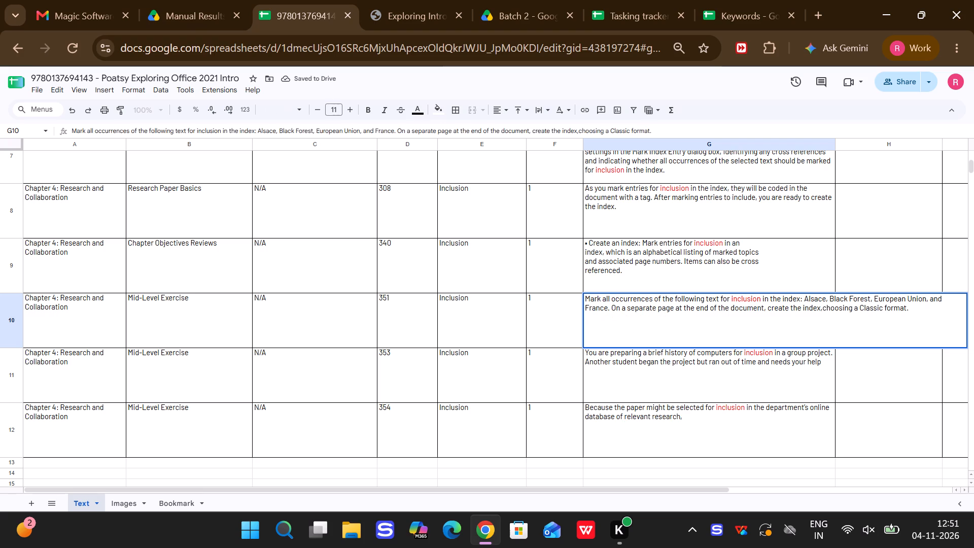
key("space")
left_click(517, 322)
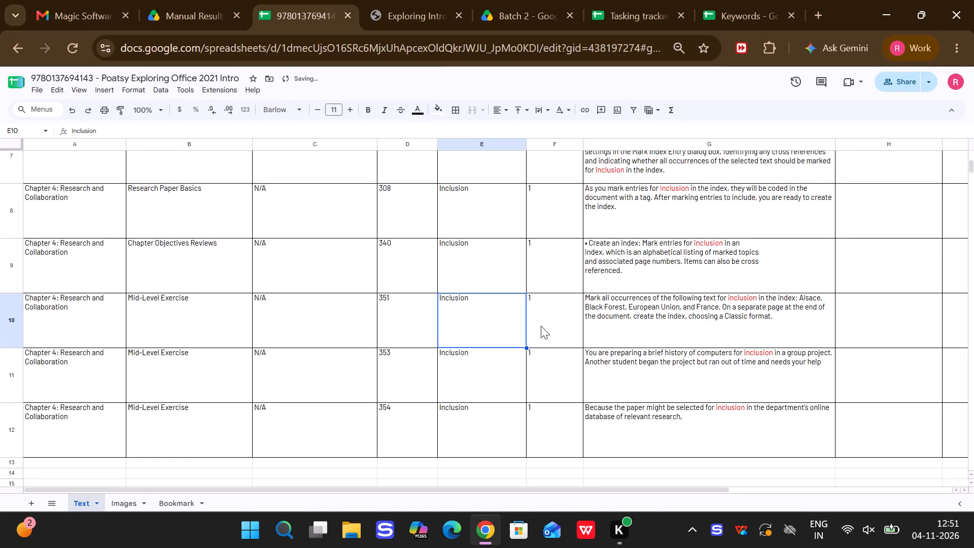
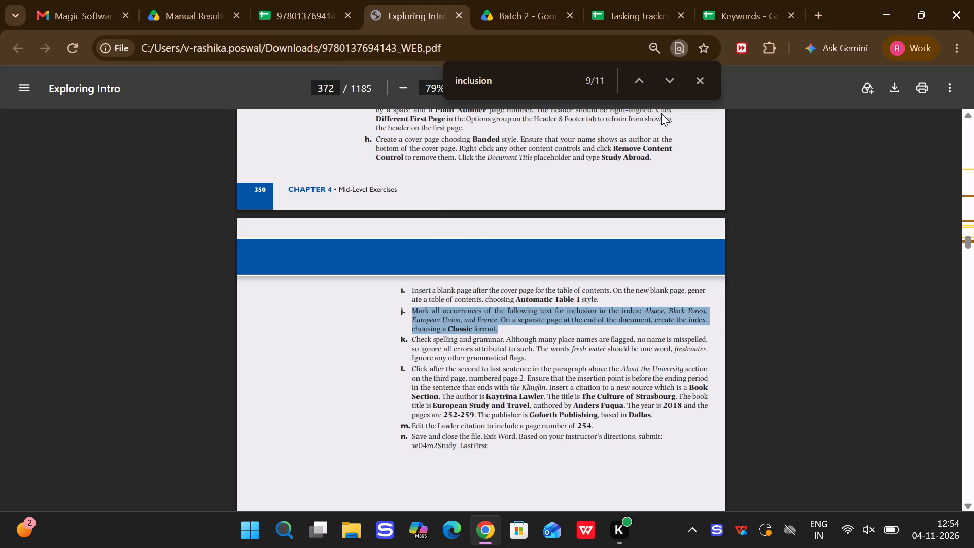
left_click(666, 71)
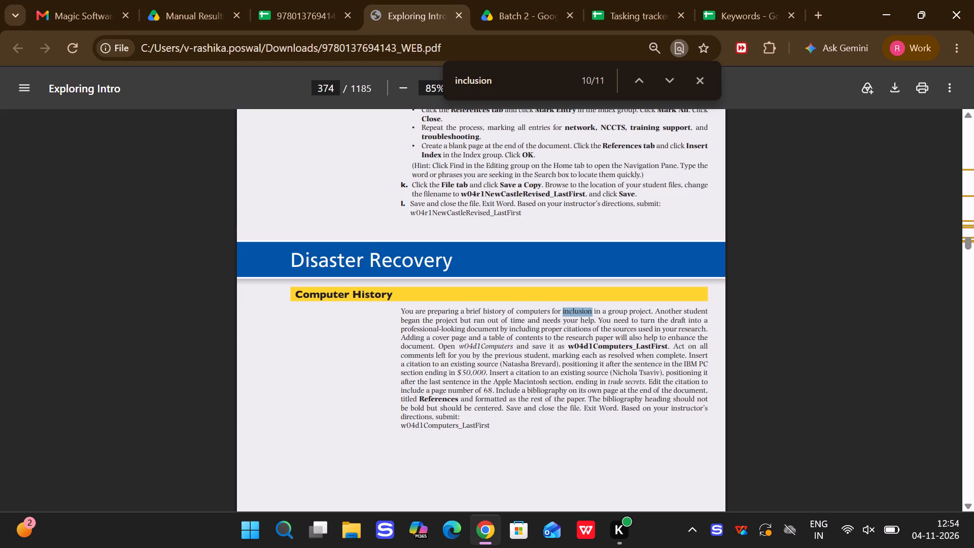
left_click_drag(625, 324, 361, 315)
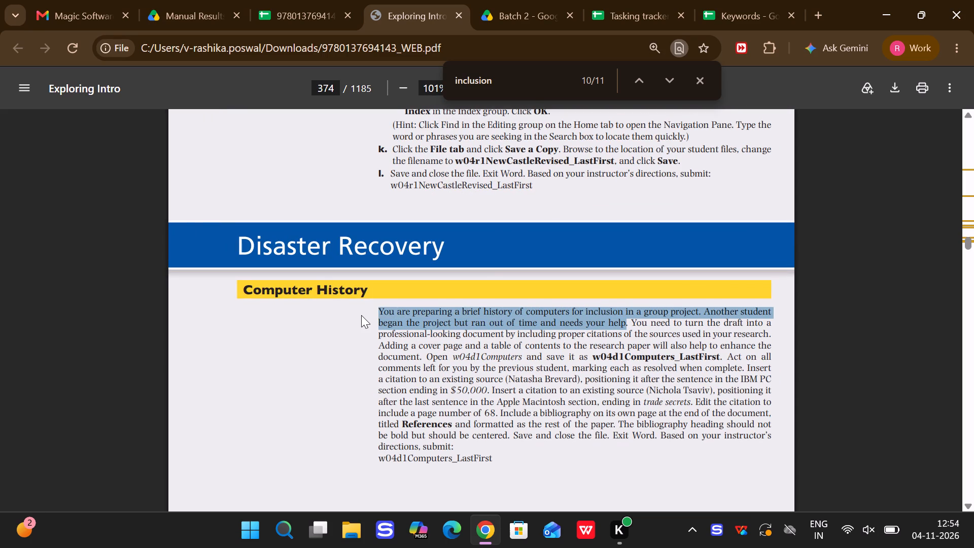
Copy the Computer History passage from the PDF and add a period to end the page 353 Highlighted Content in the results spreadsheet.
key("ctrl+c")
left_click(280, 13)
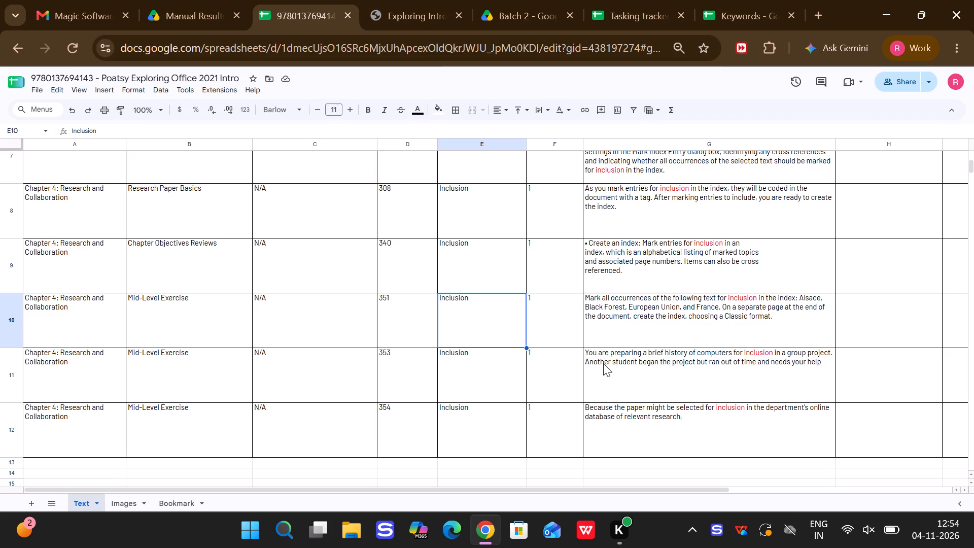
double_click(711, 355)
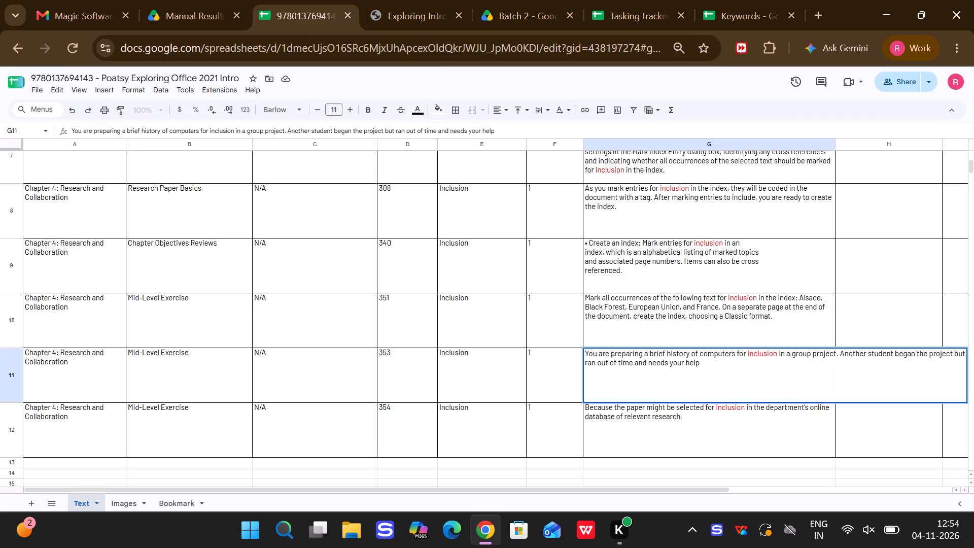
left_click(711, 355)
key("period")
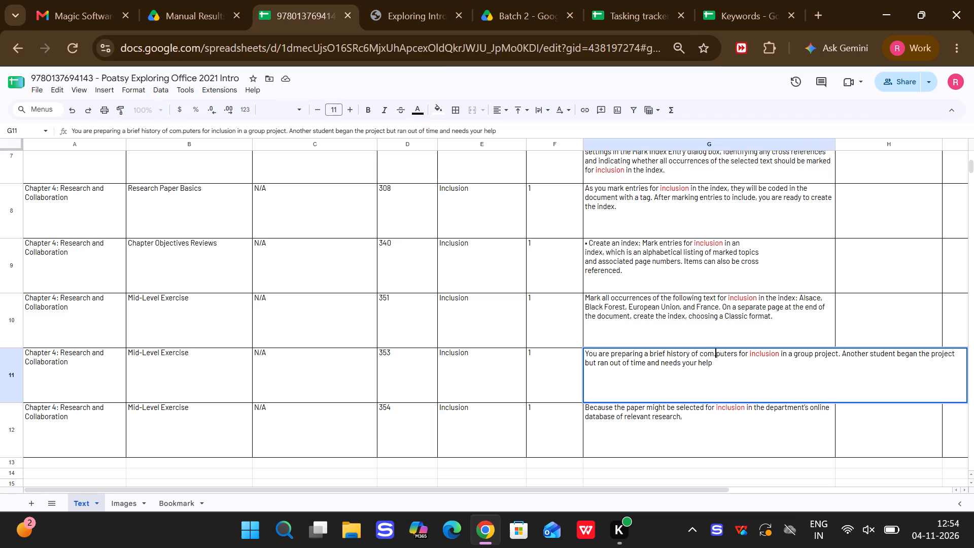
Remove the stray period inside "computers" and add a period after "needs your help" in the page 353 Highlighted Content.
key("BackSpace")
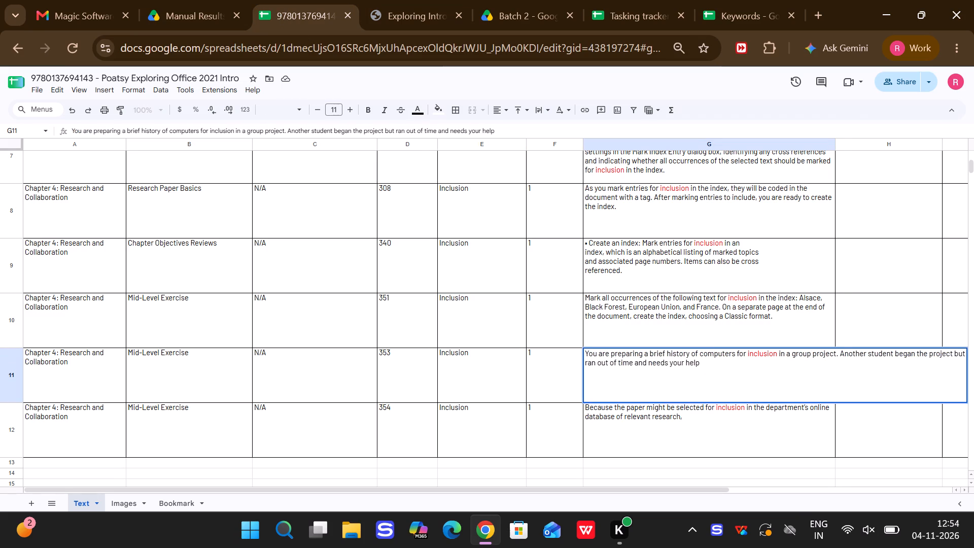
left_click(709, 362)
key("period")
left_click(553, 423)
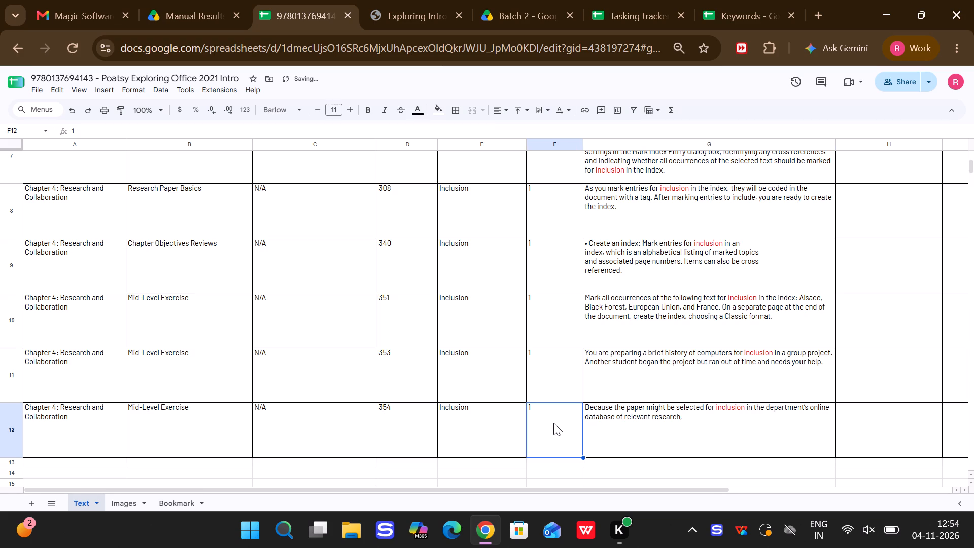
Check the page 354 row's "inclusion" match against the Bovine Research exercise in the PDF, including its printed page number.
left_click(500, 421)
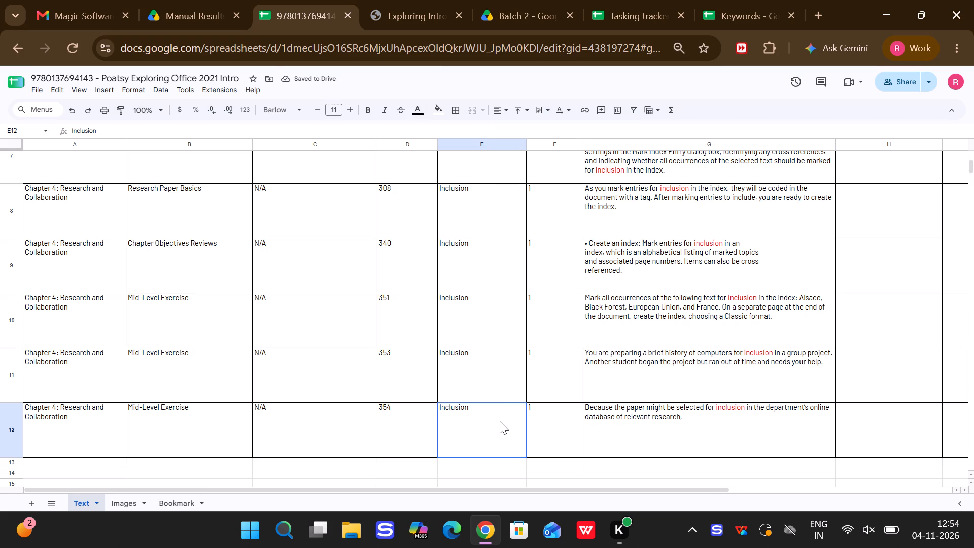
left_click(405, 9)
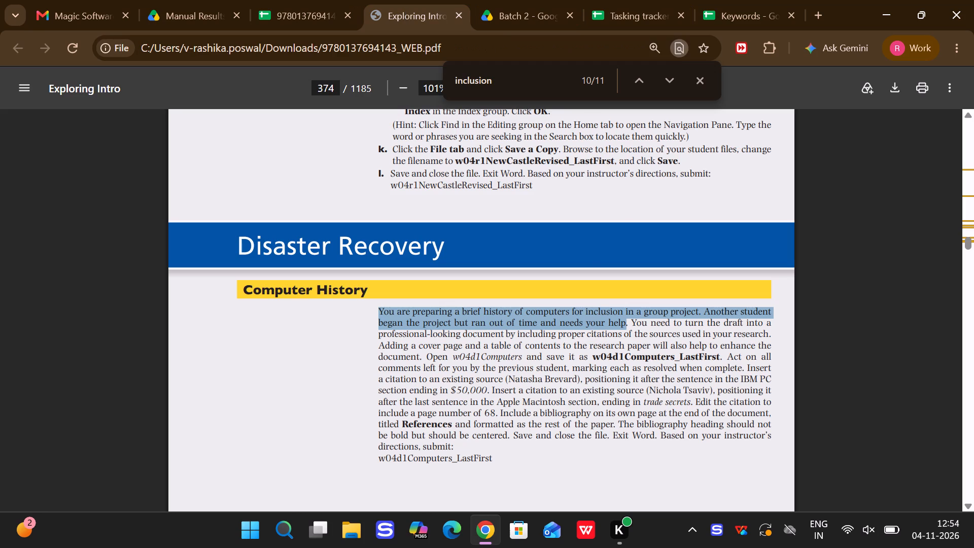
left_click(586, 256)
scroll(586, 256, "down", 2)
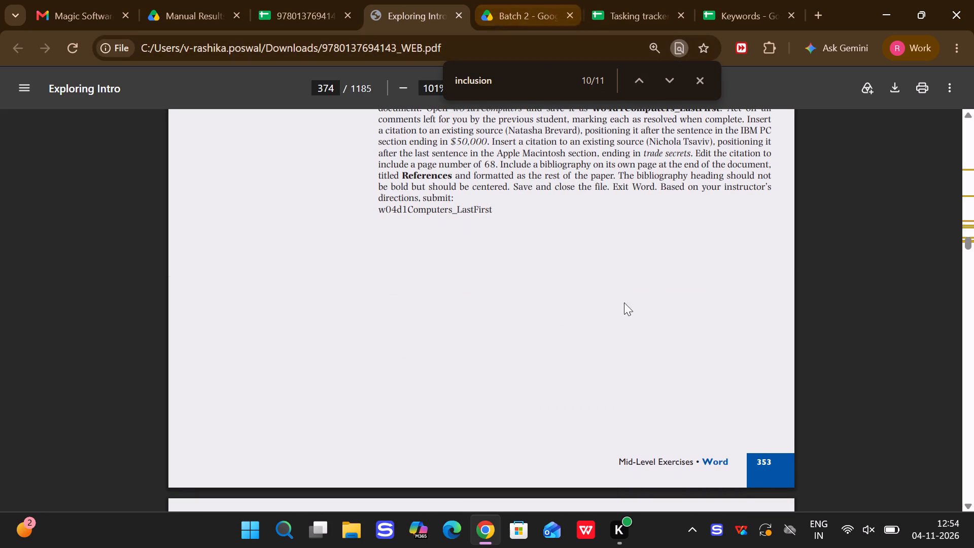
left_click(667, 78)
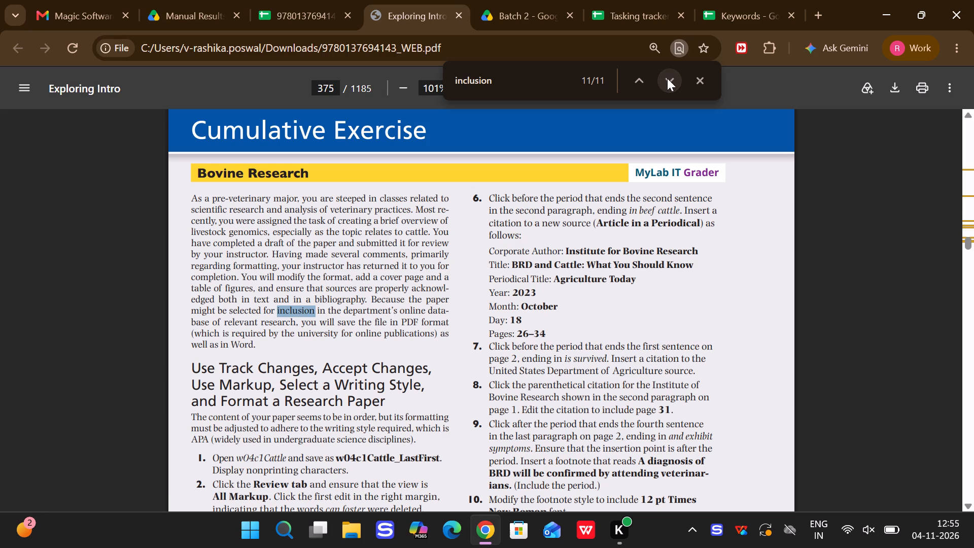
scroll(546, 286, "down", 3)
scroll(546, 286, "up", 1)
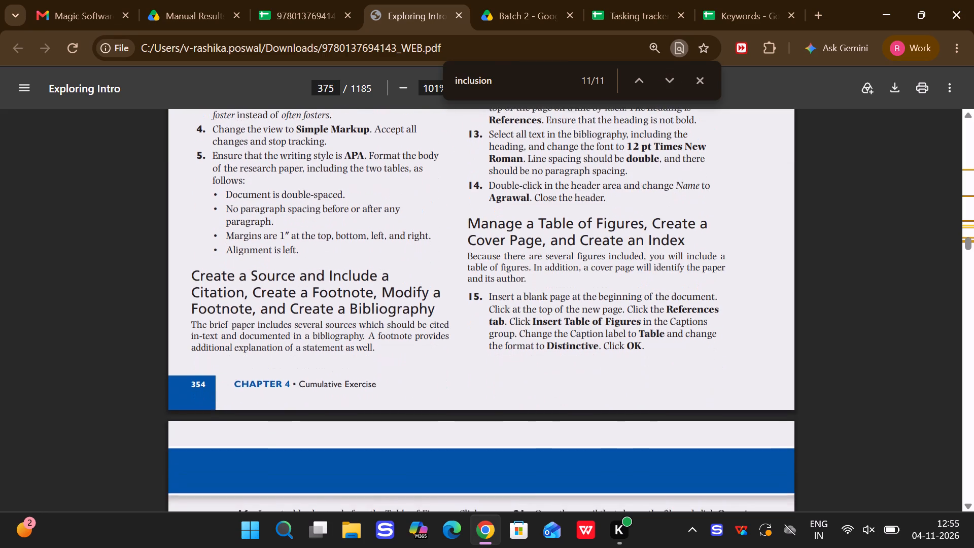
scroll(546, 286, "up", 1)
left_click(57, 7)
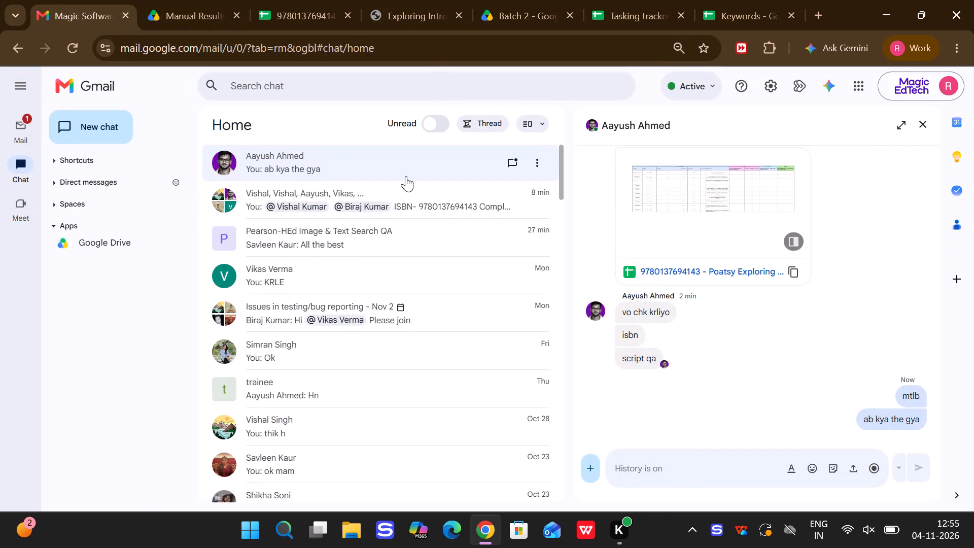
left_click(637, 452)
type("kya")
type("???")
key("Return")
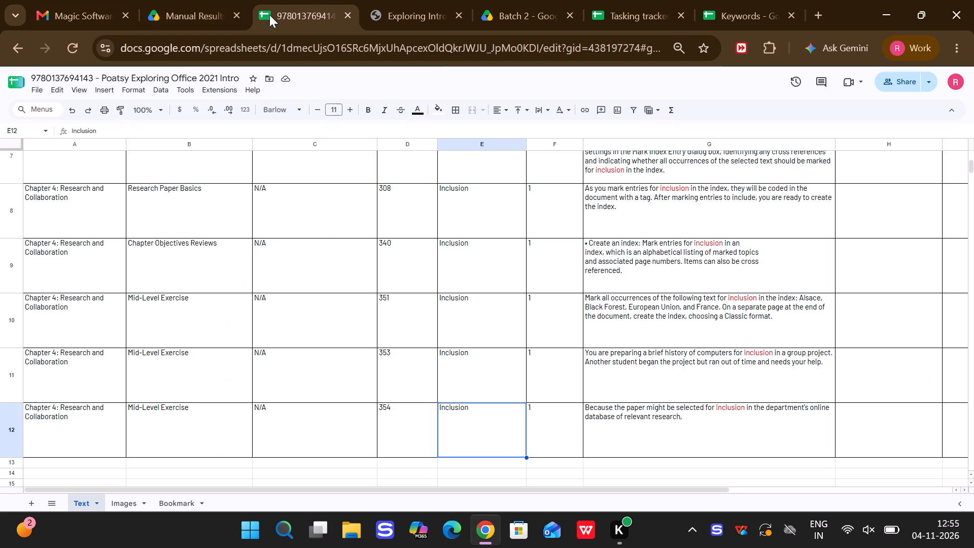
scroll(269, 15, "up", 1)
left_click(320, 476)
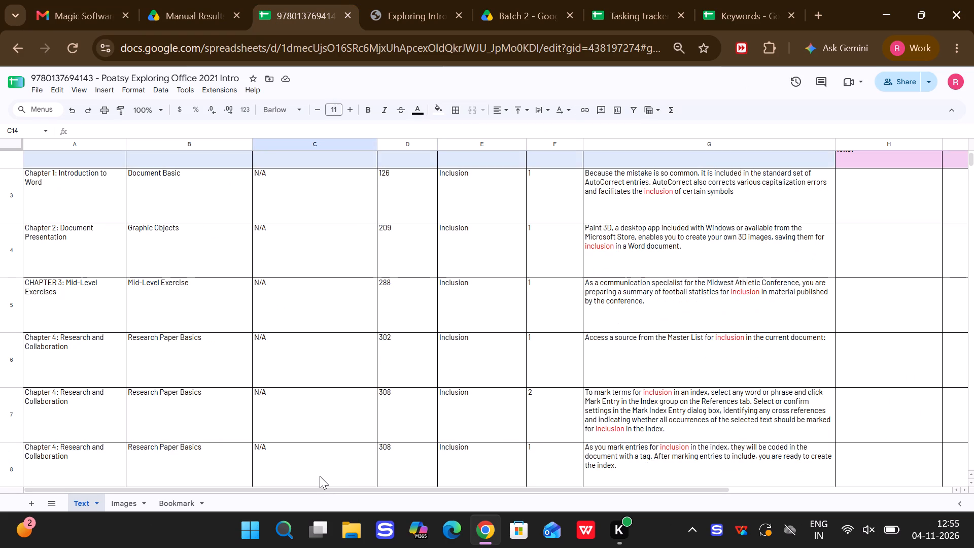
scroll(320, 476, "right", 1)
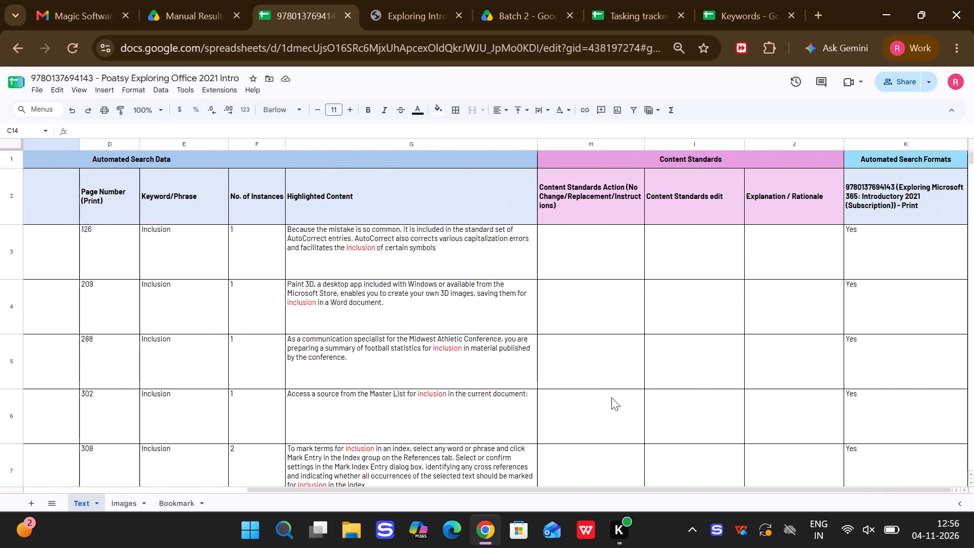
scroll(611, 397, "right", 8)
scroll(611, 397, "left", 7)
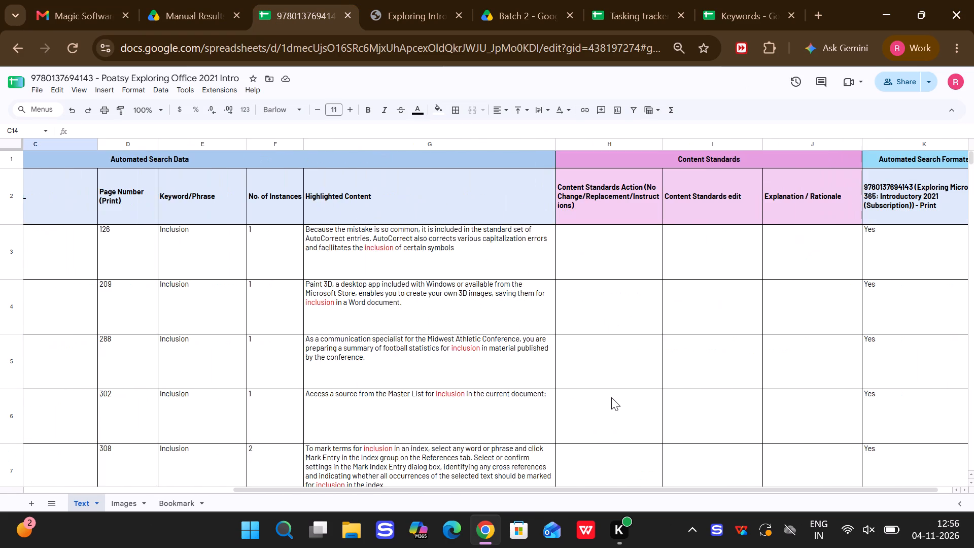
scroll(611, 397, "down", 3)
scroll(611, 397, "right", 1)
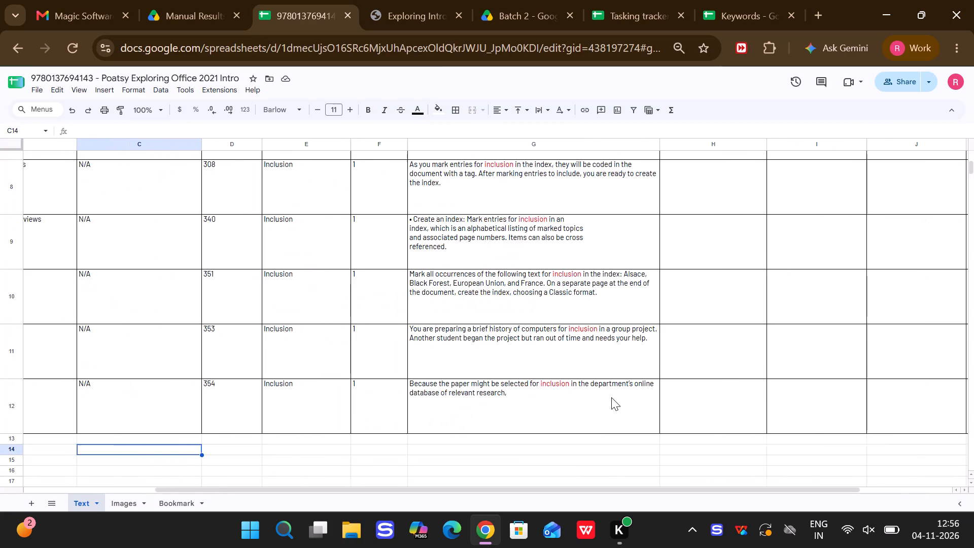
scroll(611, 397, "right", 1)
scroll(611, 397, "up", 5)
scroll(611, 397, "down", 1)
scroll(611, 397, "right", 5)
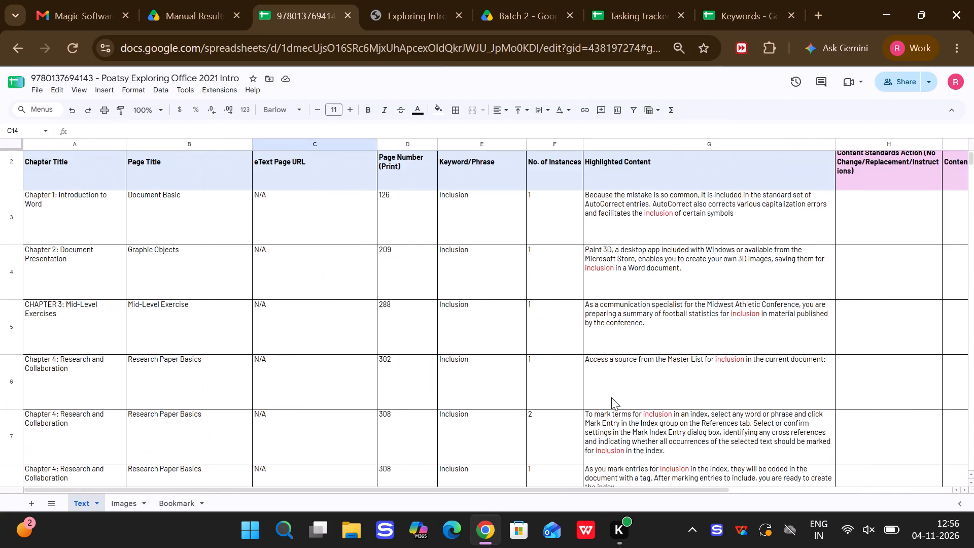
scroll(523, 272, "down", 2)
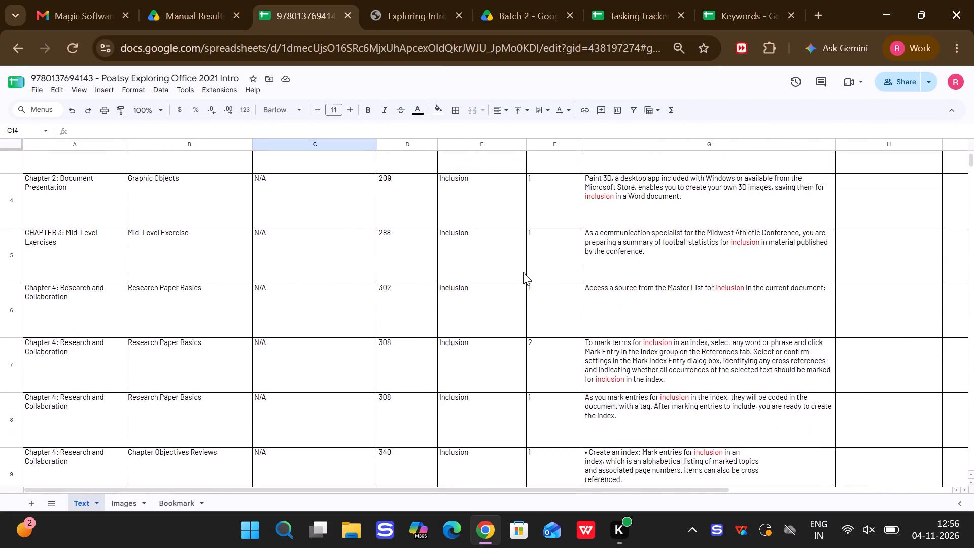
scroll(523, 272, "down", 1)
scroll(523, 272, "up", 5)
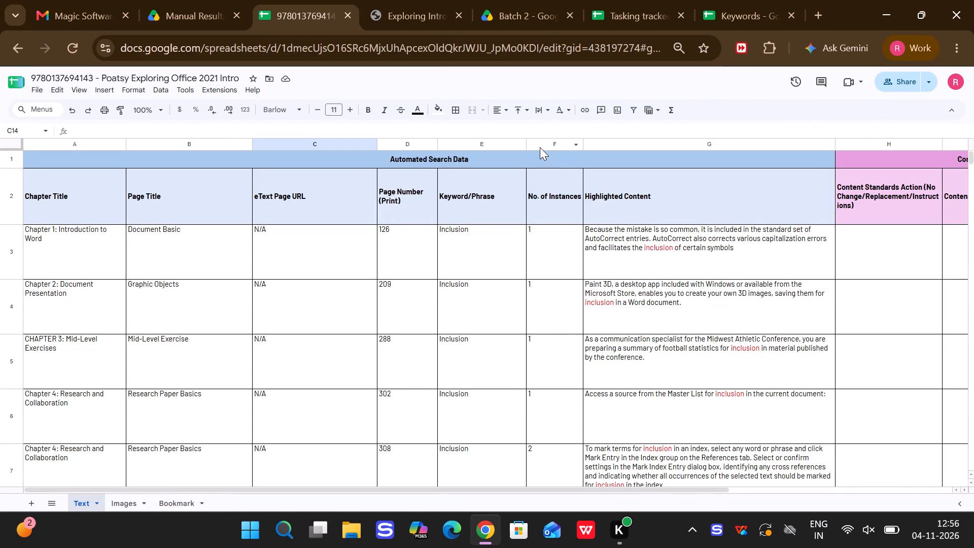
left_click(540, 147)
left_click(462, 262)
scroll(462, 262, "down", 1)
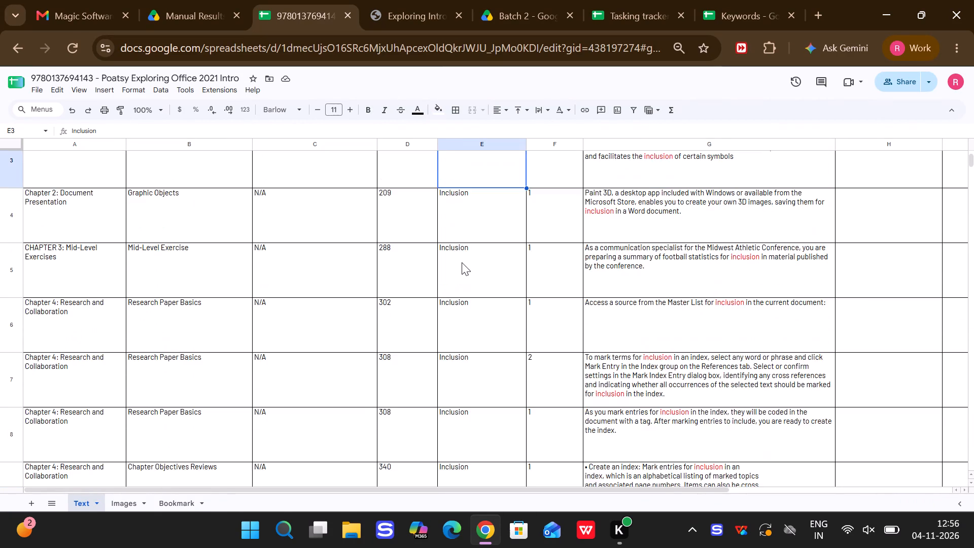
scroll(462, 262, "down", 1)
scroll(462, 262, "up", 6)
scroll(140, 416, "down", 1)
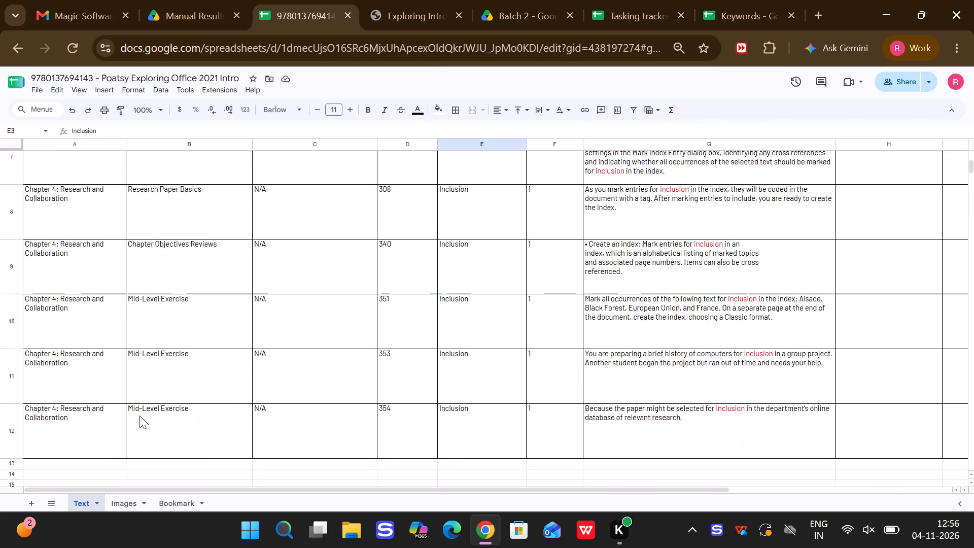
scroll(140, 416, "down", 3)
scroll(140, 416, "up", 6)
Close the "inclusion" search in the Exploring Intro PDF and look through the Chapter 4 pages.
left_click(86, 1)
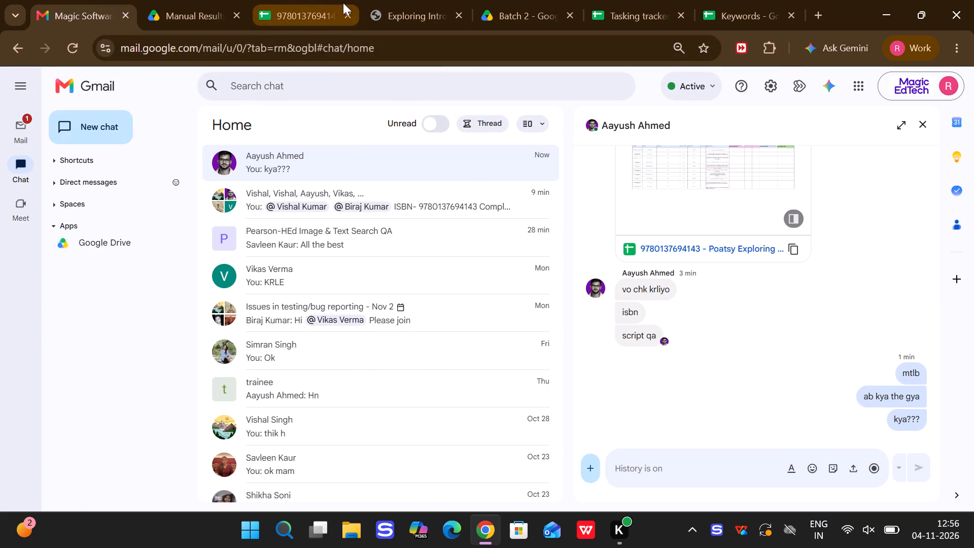
left_click(413, 4)
left_click(548, 76)
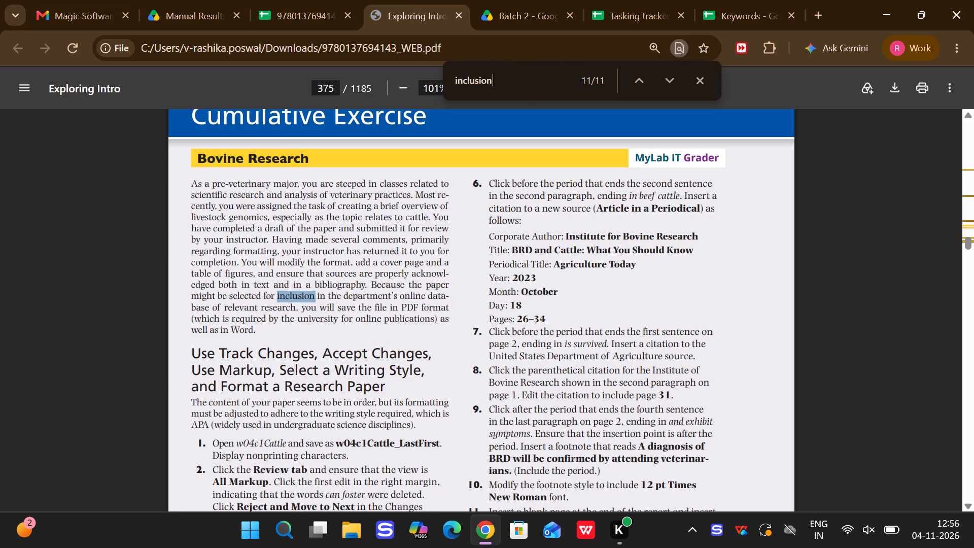
left_click(701, 80)
scroll(361, 275, "down", 1)
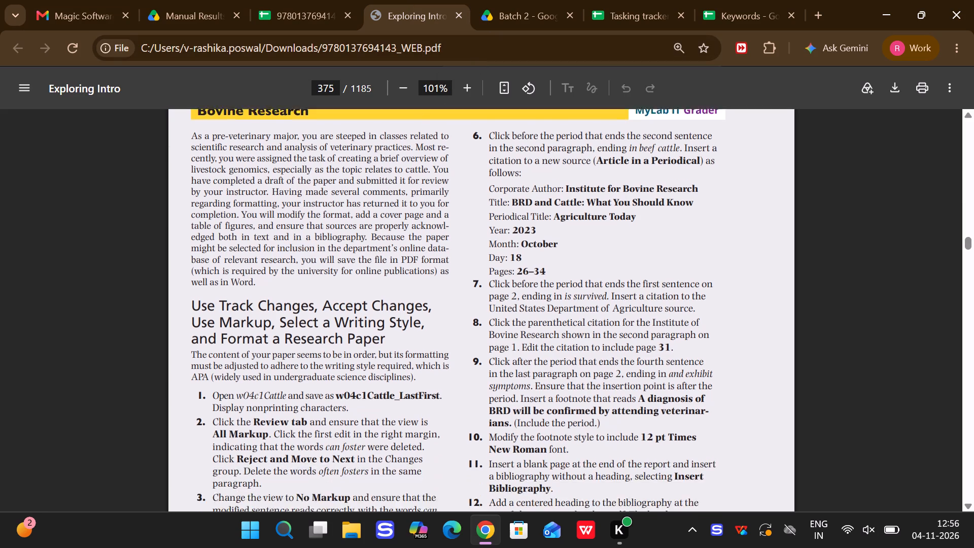
scroll(361, 275, "down", 6)
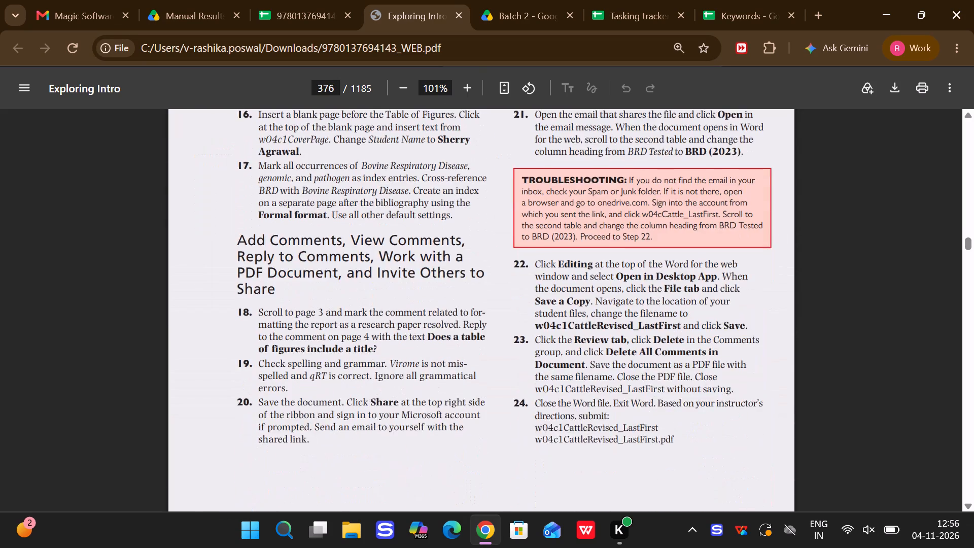
scroll(361, 275, "down", 2)
scroll(361, 275, "up", 20)
scroll(361, 275, "up", 20)
scroll(361, 275, "up", 5)
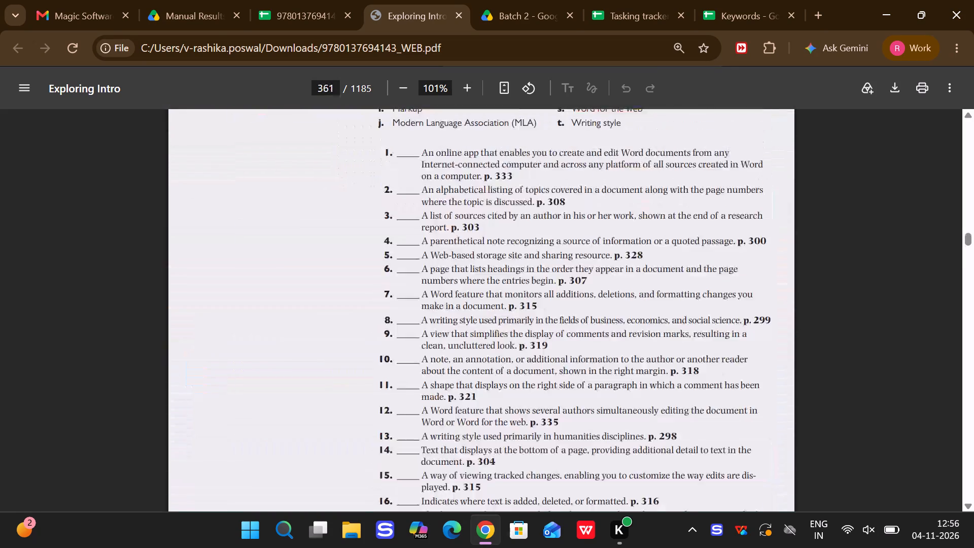
scroll(361, 275, "up", 20)
scroll(361, 275, "up", 20)
scroll(361, 275, "up", 20)
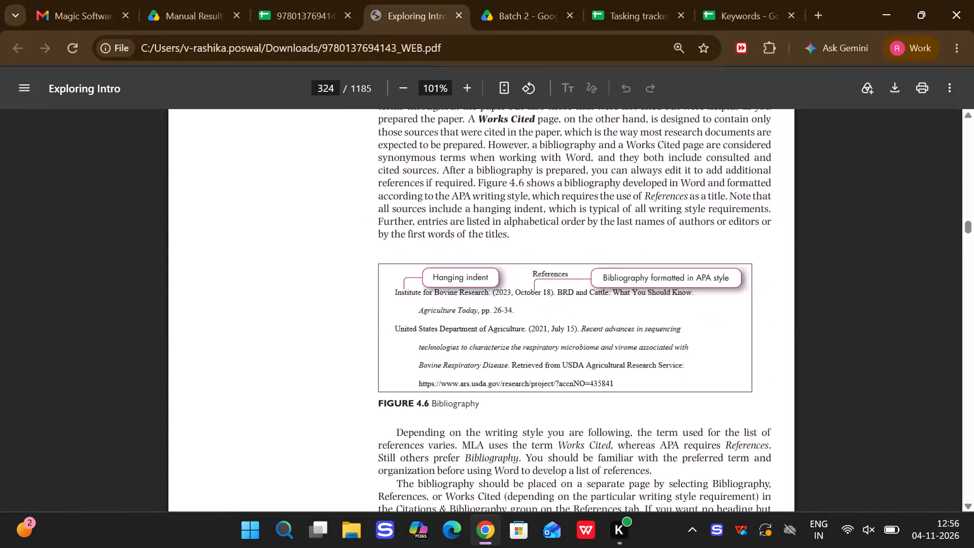
scroll(361, 275, "up", 20)
scroll(361, 275, "up", 4)
left_click(68, 14)
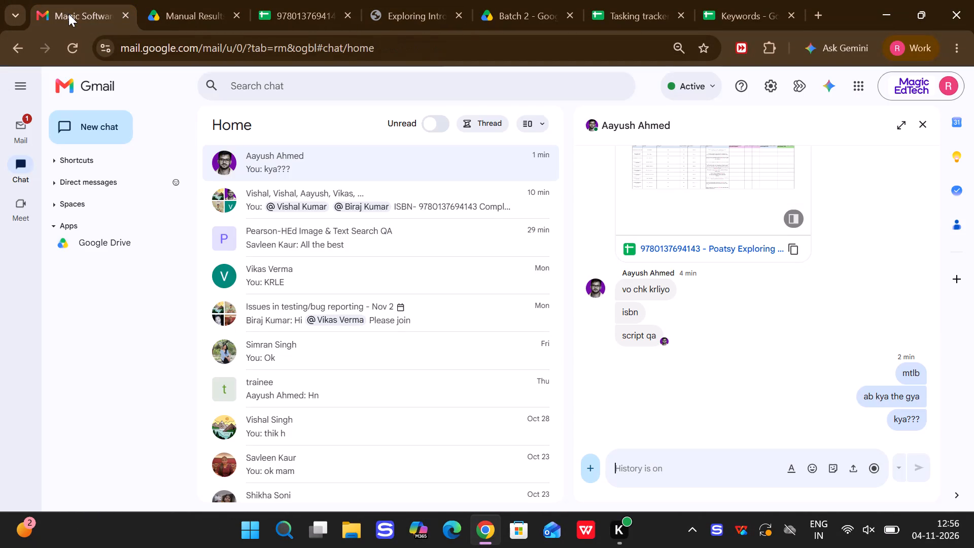
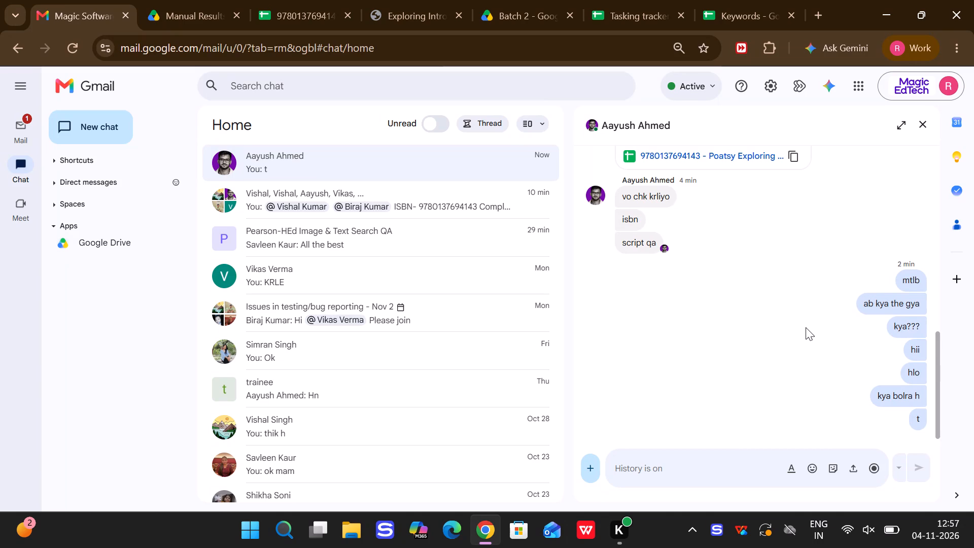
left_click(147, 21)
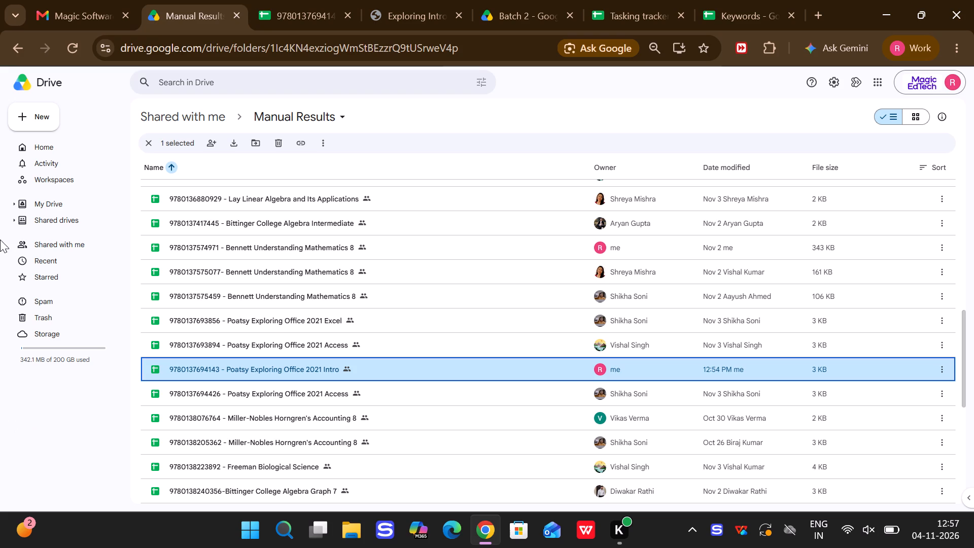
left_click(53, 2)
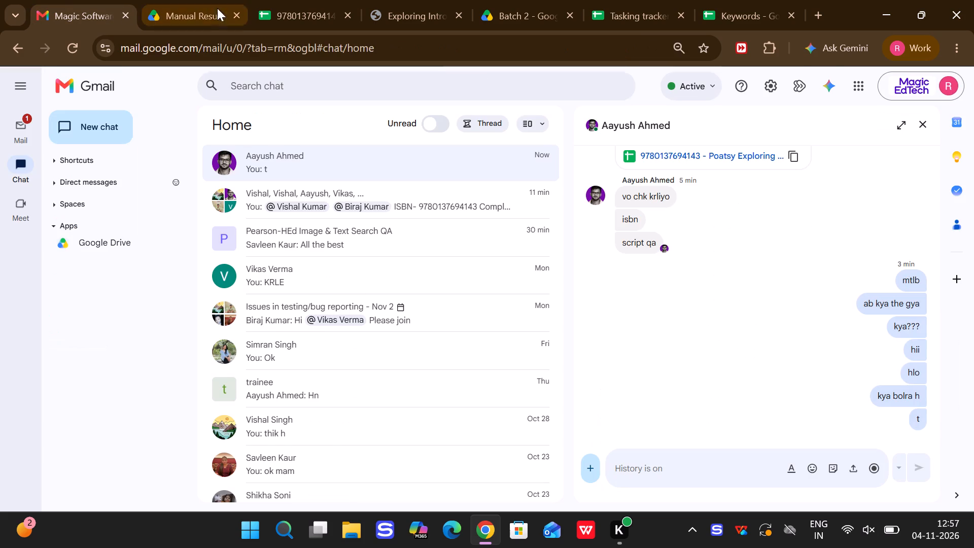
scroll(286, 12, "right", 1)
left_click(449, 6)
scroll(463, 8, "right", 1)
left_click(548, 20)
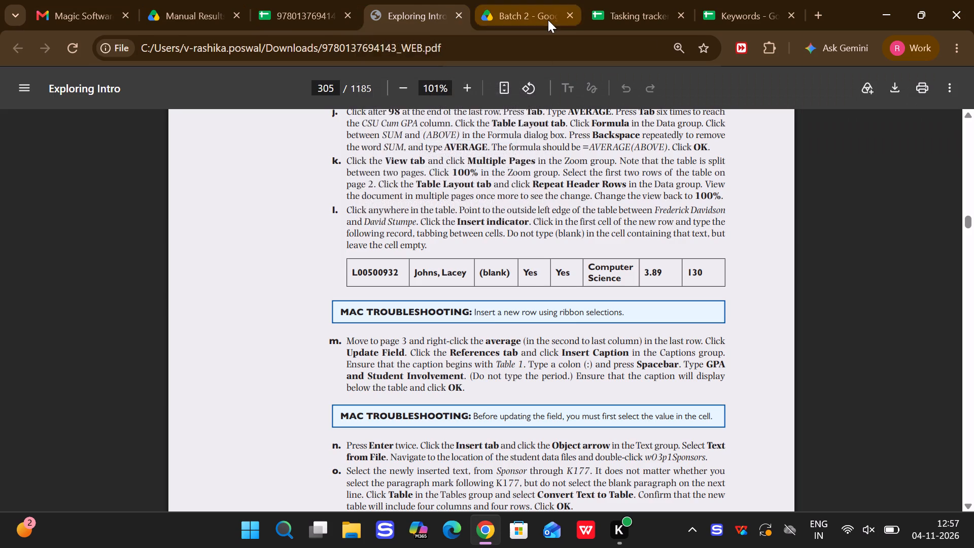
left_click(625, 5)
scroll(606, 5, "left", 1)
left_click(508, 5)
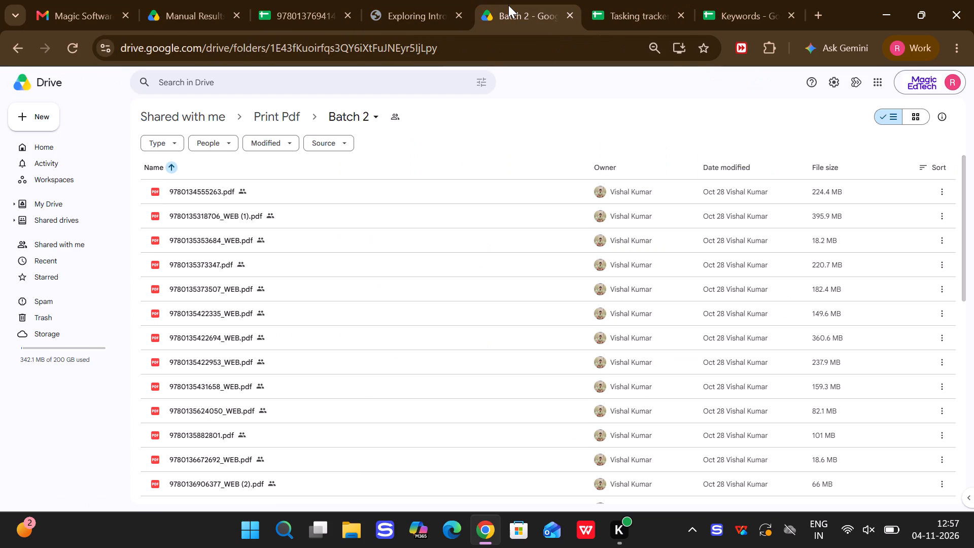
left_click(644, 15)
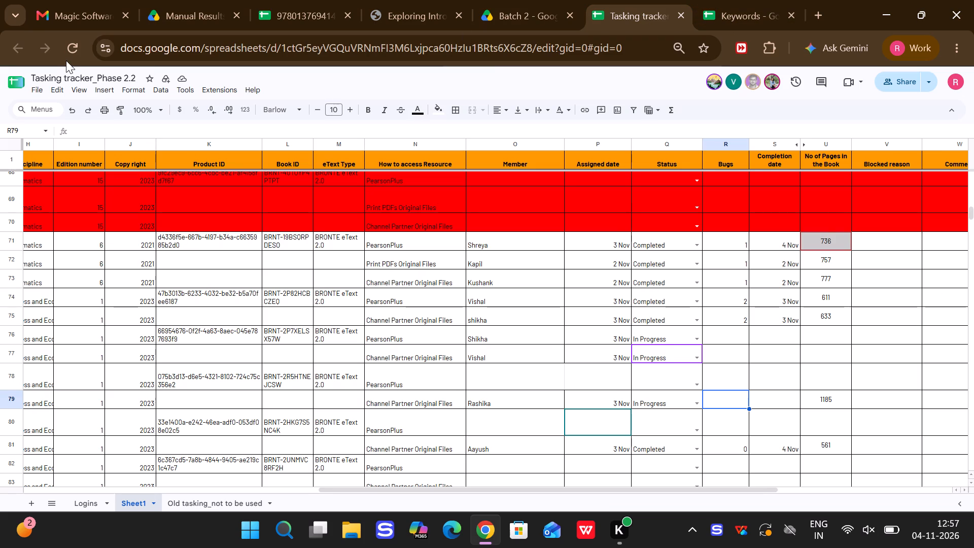
Reload the Phase 2.2 tasking tracker and search Sheet1 for "rashika", going through the matches as far as row 79.
left_click(66, 60)
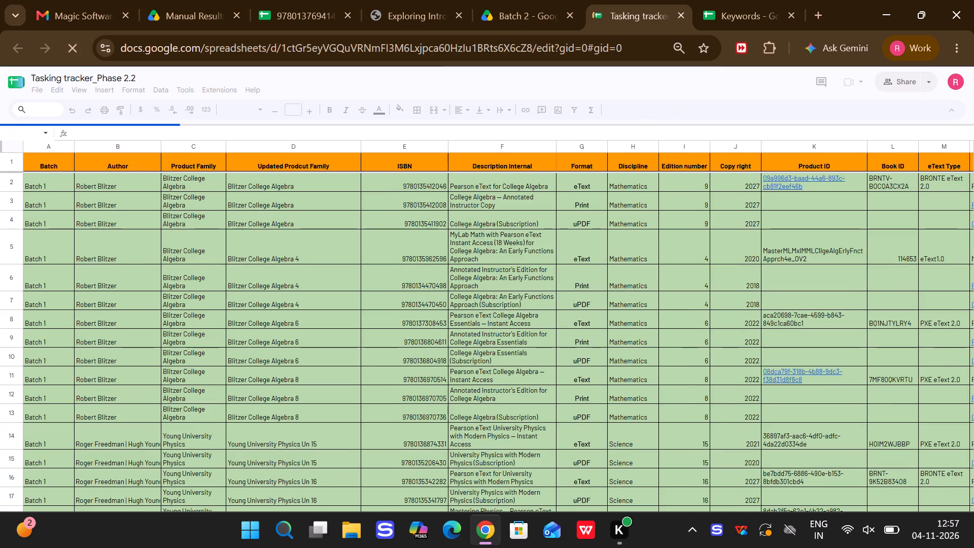
key("ctrl+f")
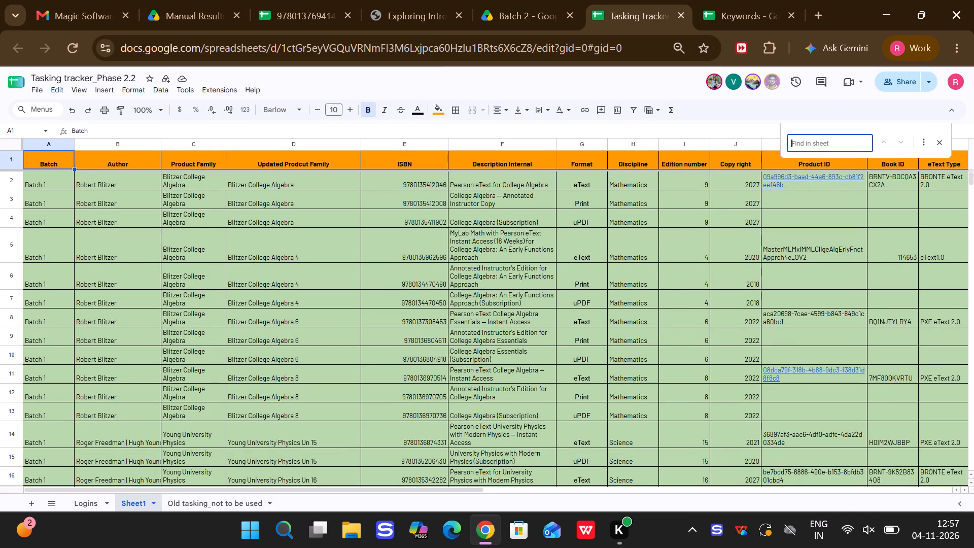
type("rashika")
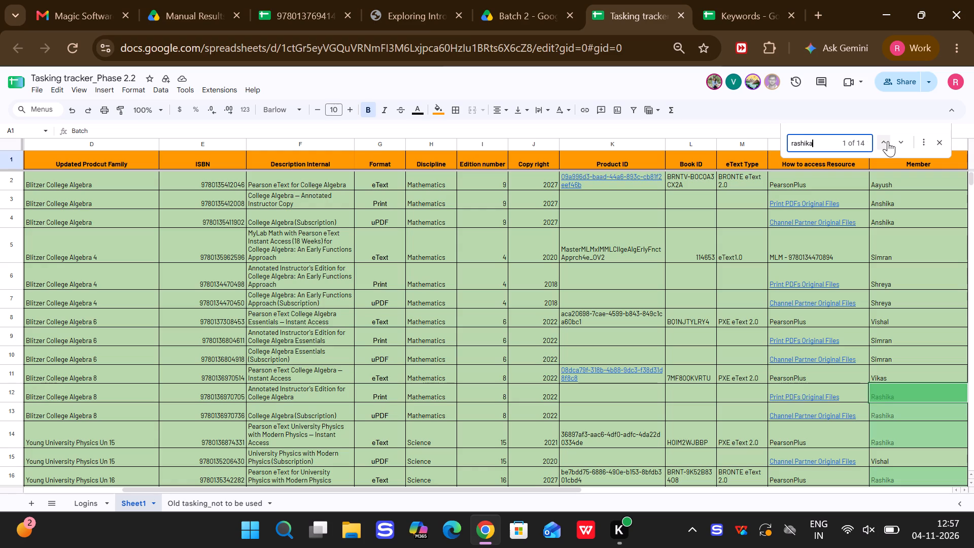
left_click(904, 141)
left_click(904, 141)
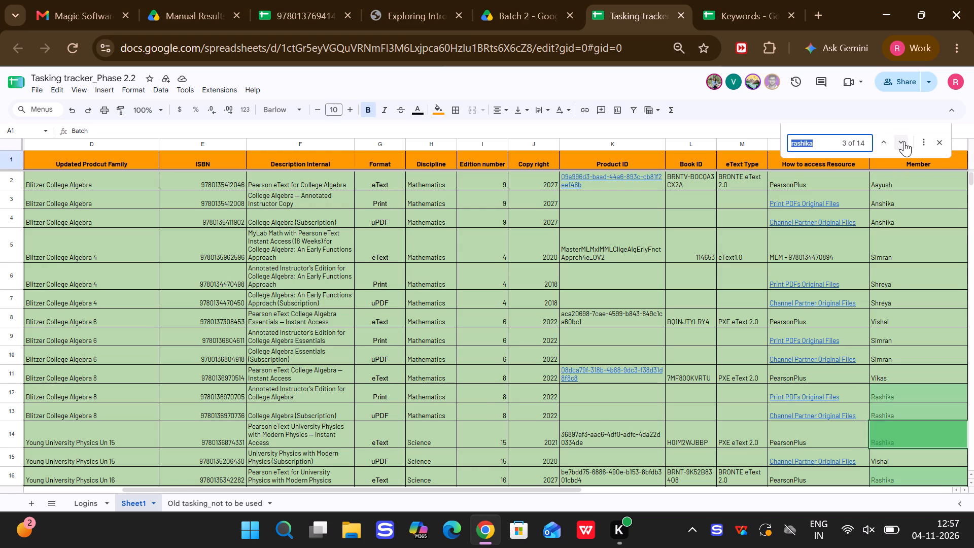
scroll(890, 350, "left", 5)
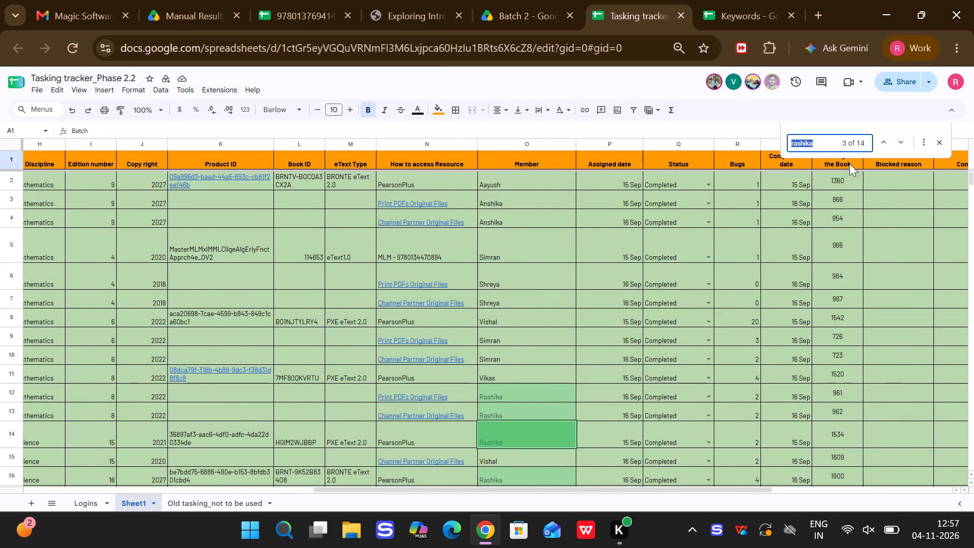
left_click(894, 141)
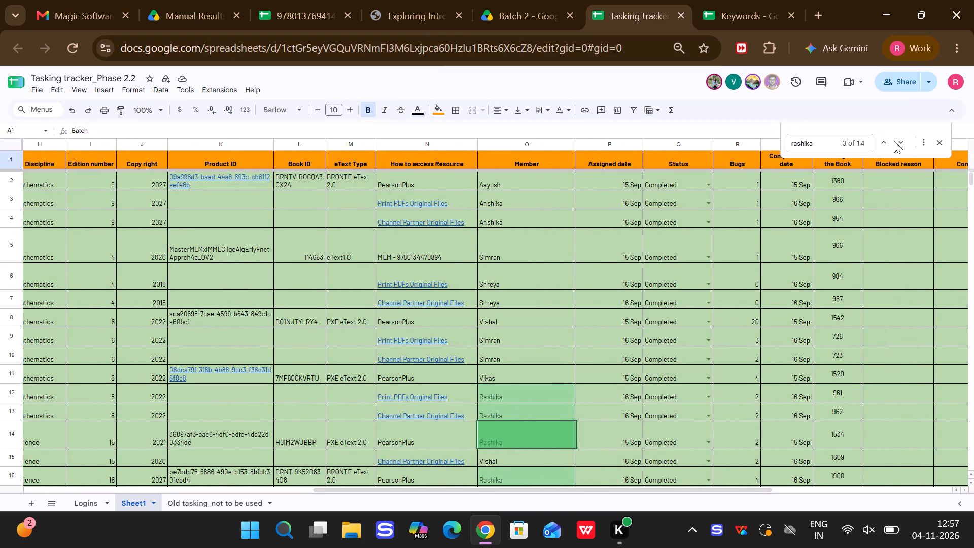
left_click(894, 141)
left_click(901, 142)
left_click(901, 142)
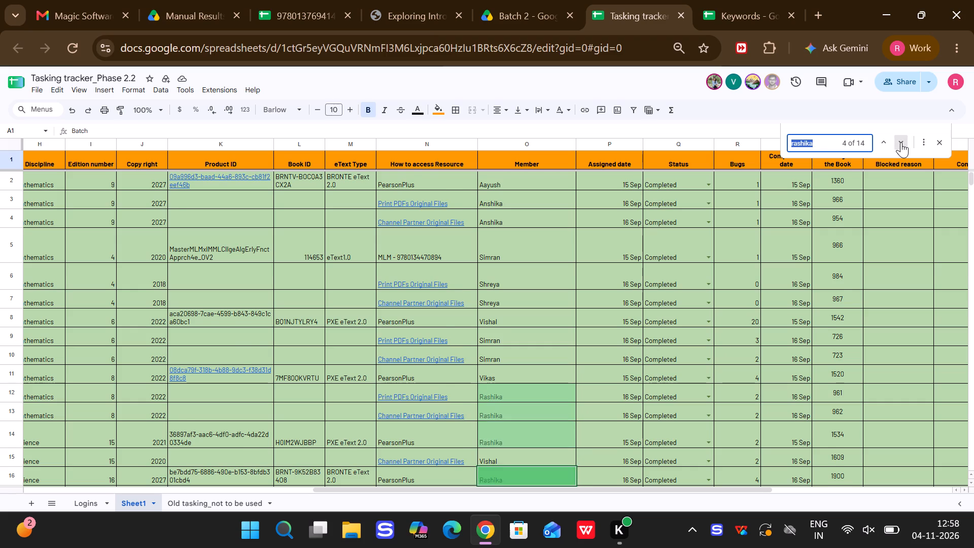
left_click(901, 142)
left_click(901, 142)
left_click(901, 142)
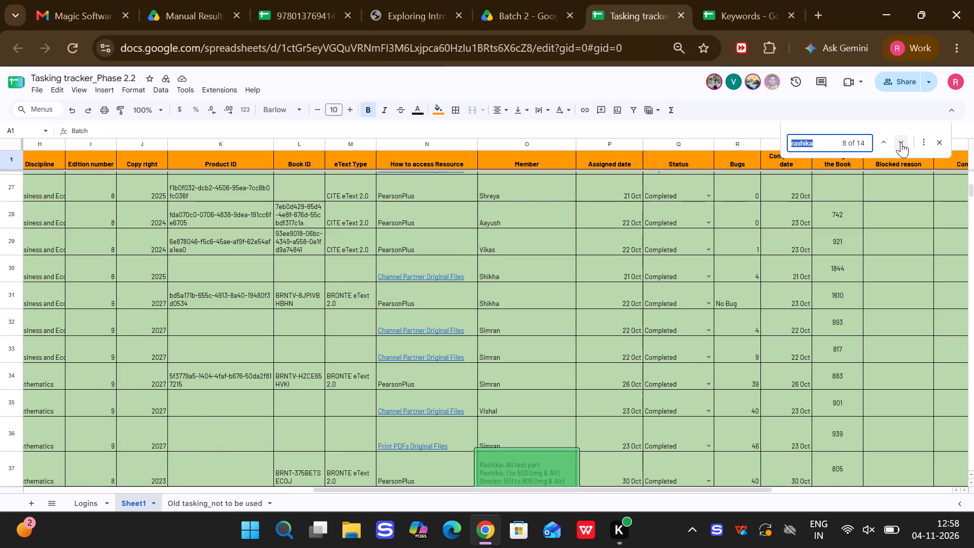
left_click(901, 142)
left_click(901, 142)
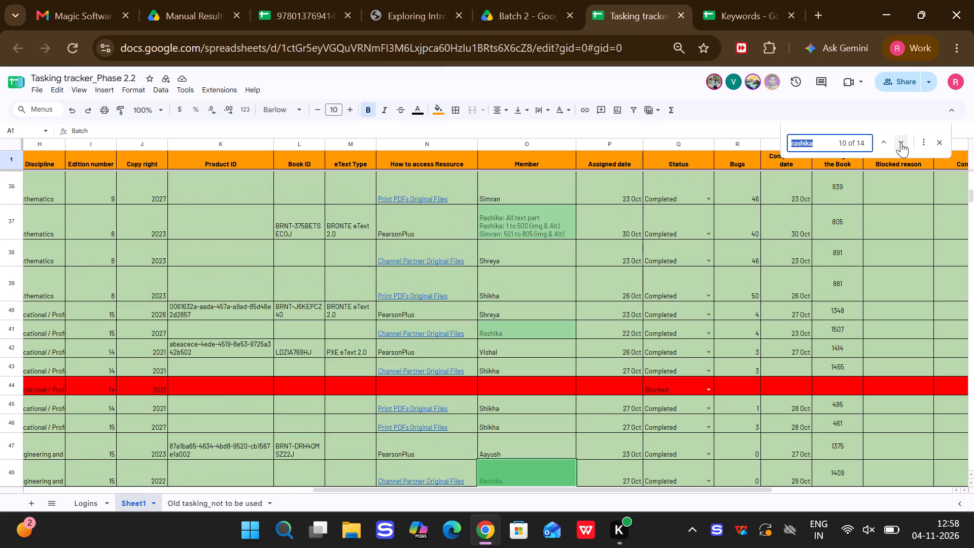
left_click(901, 142)
left_click(901, 142)
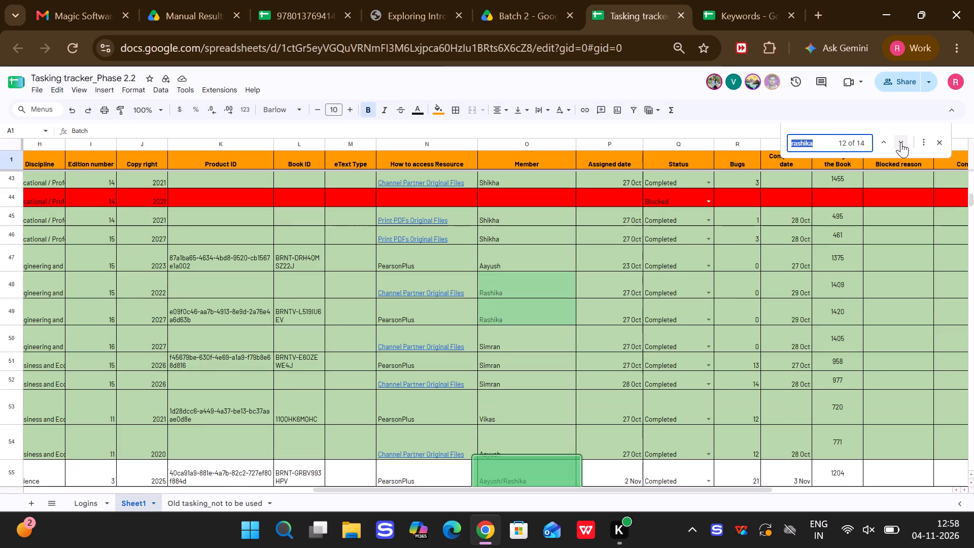
left_click(901, 142)
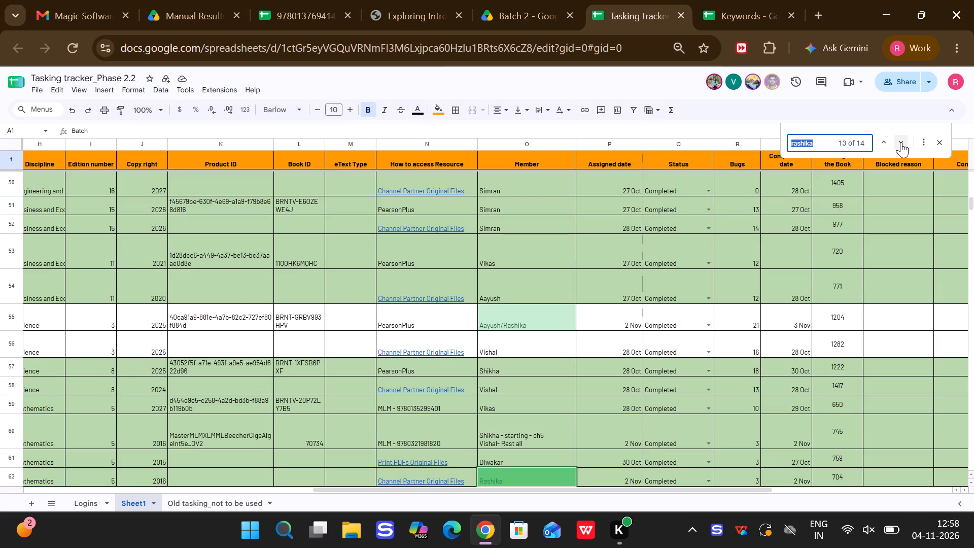
left_click(901, 142)
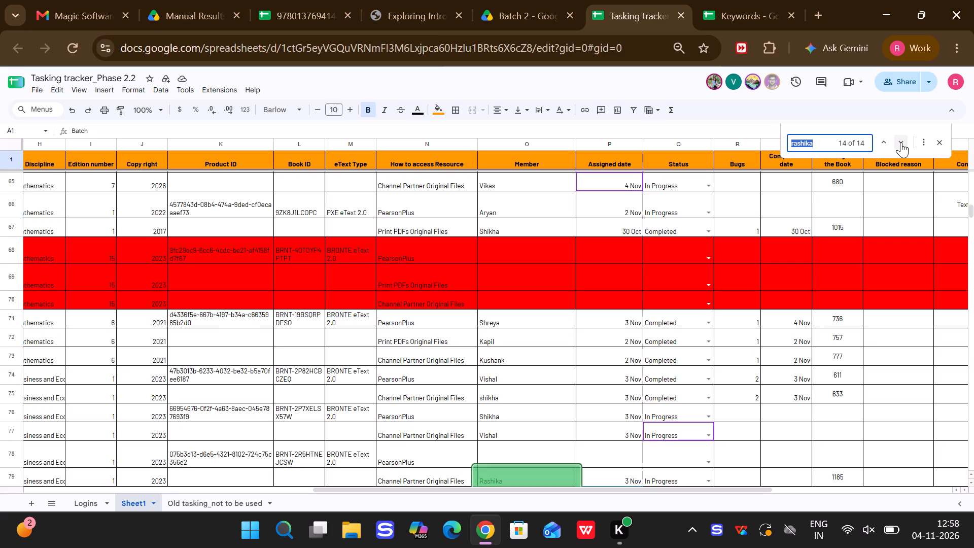
In row 79 of the tasking tracker, set Status to Completed, Bugs to 11 and Completion date to 4 Nov.
scroll(714, 326, "down", 1)
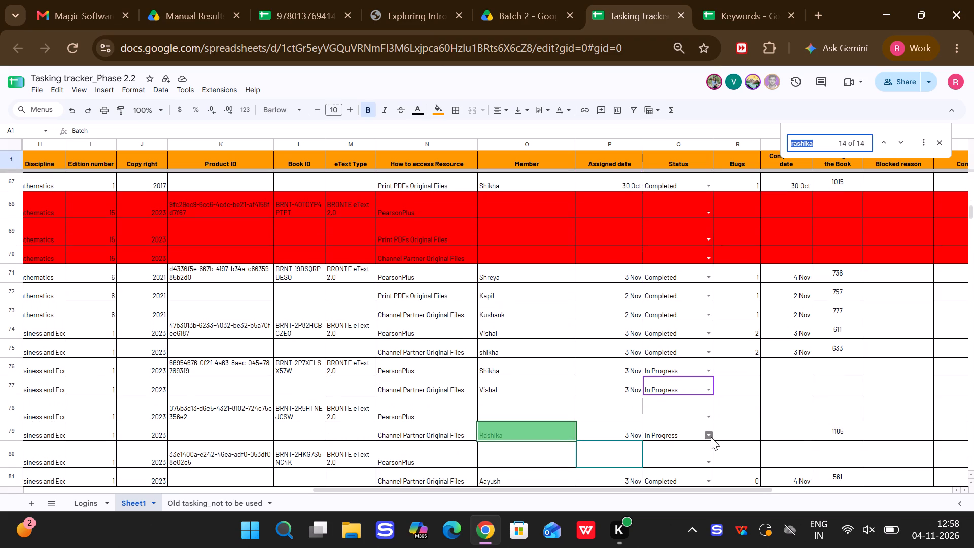
left_click(711, 437)
left_click(677, 375)
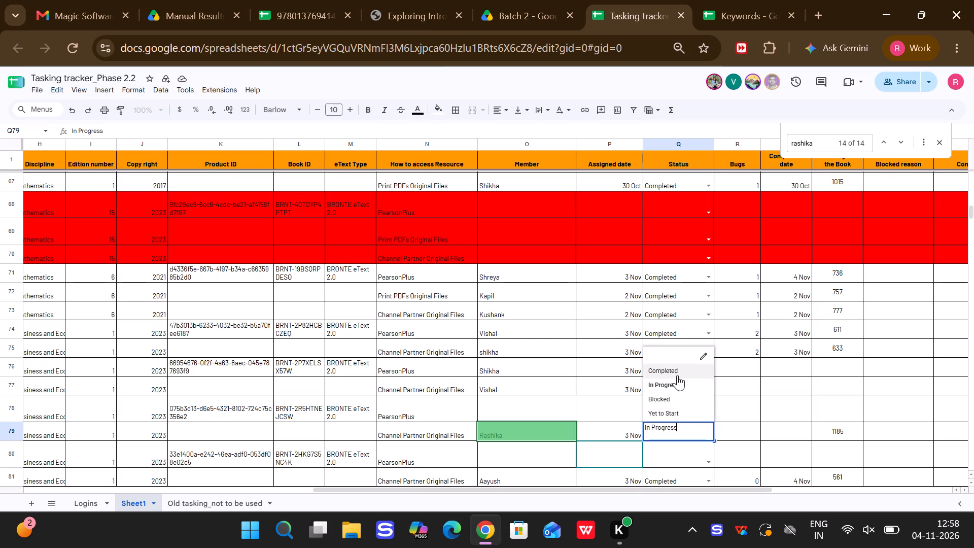
left_click(752, 434)
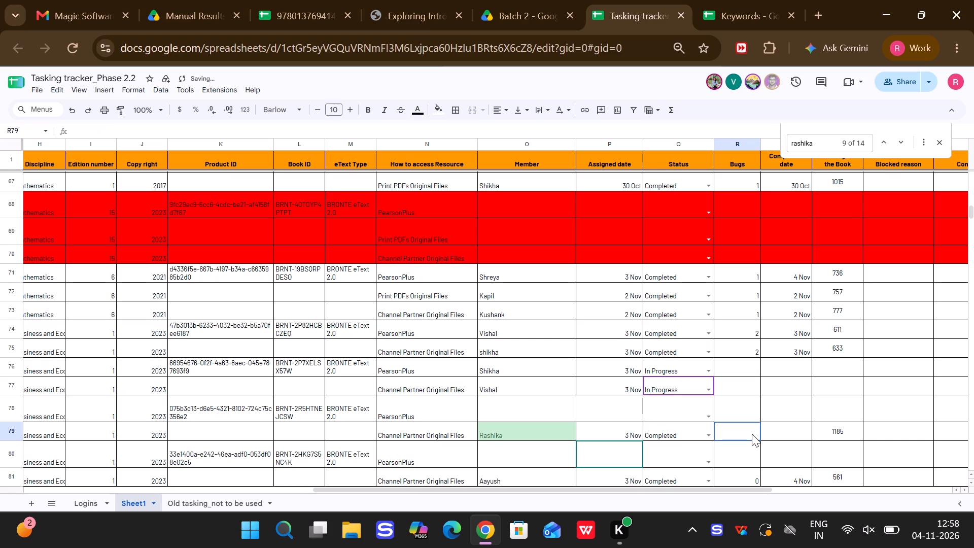
type("11")
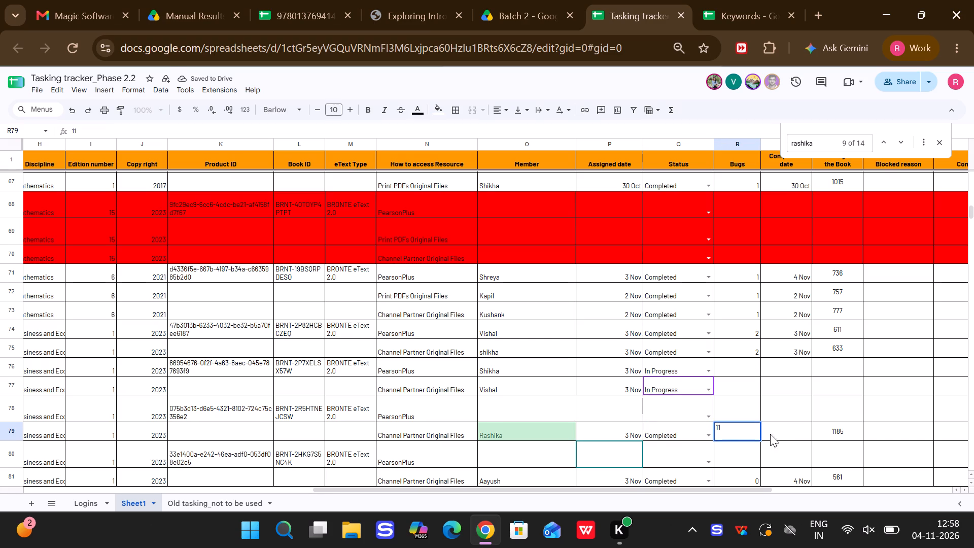
left_click(786, 427)
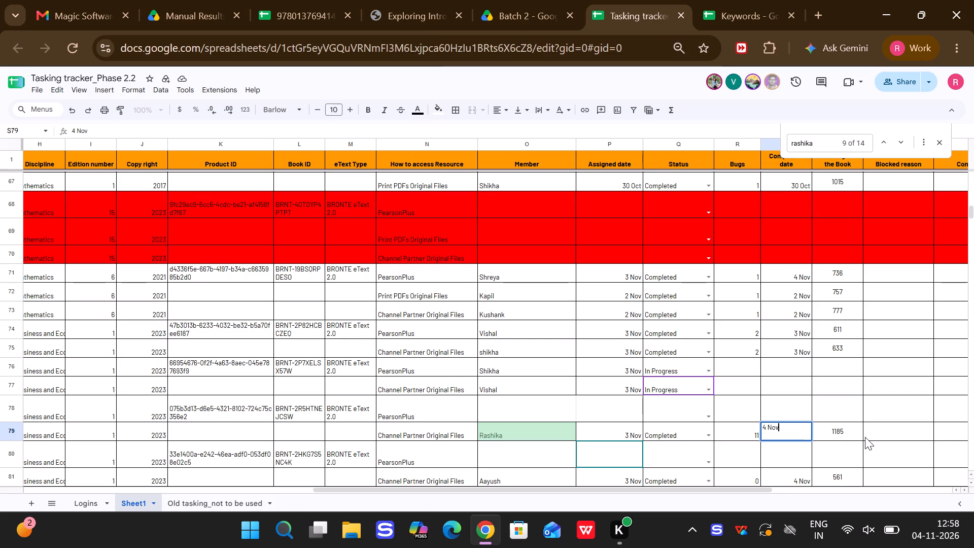
left_click(865, 437)
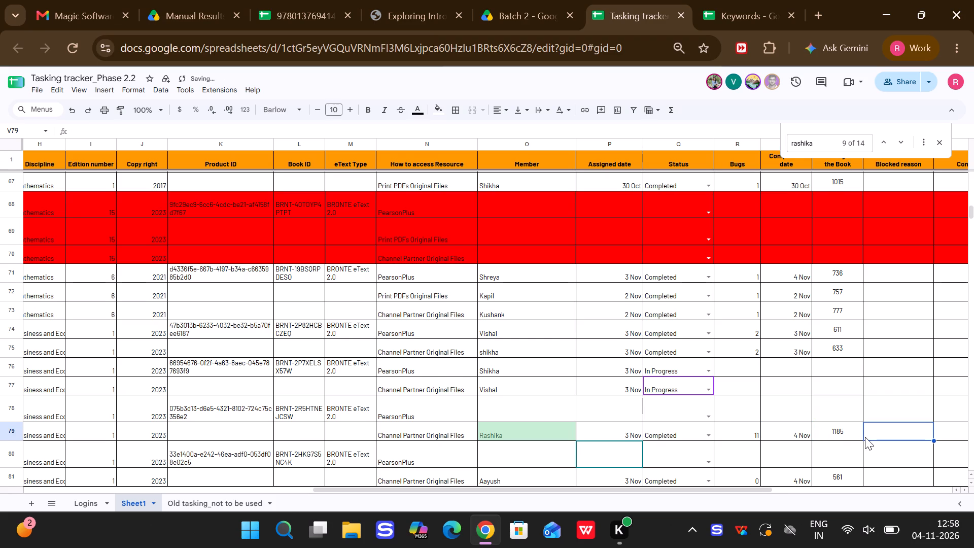
scroll(865, 437, "down", 1)
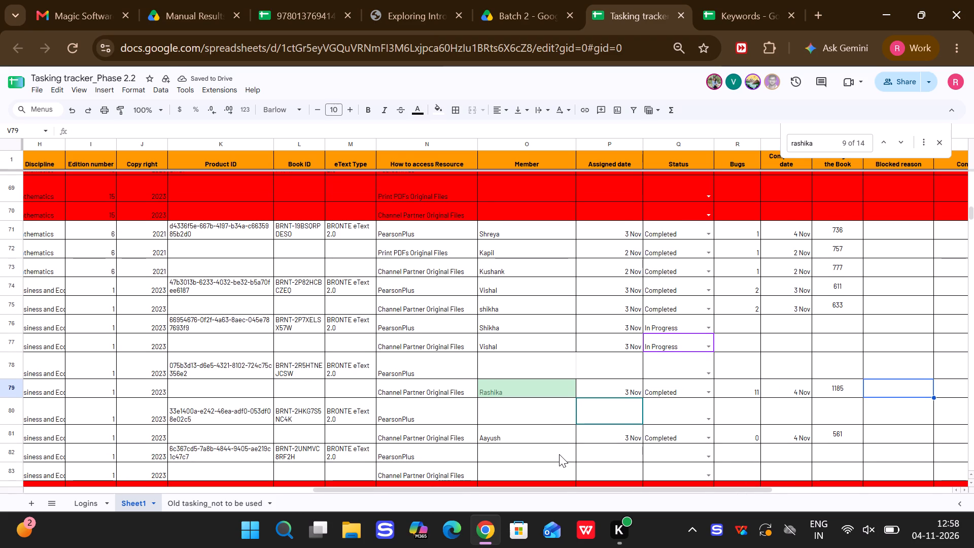
scroll(559, 454, "down", 1)
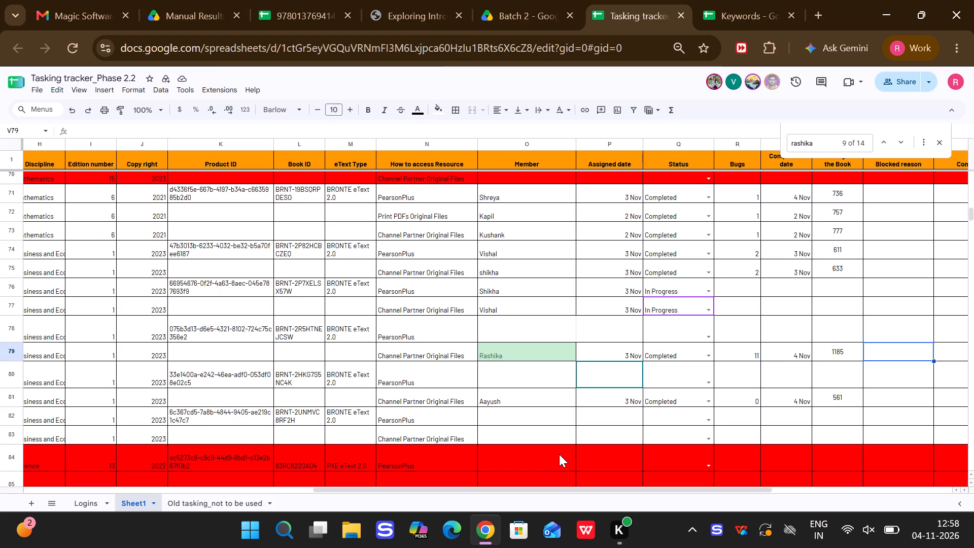
scroll(559, 454, "down", 5)
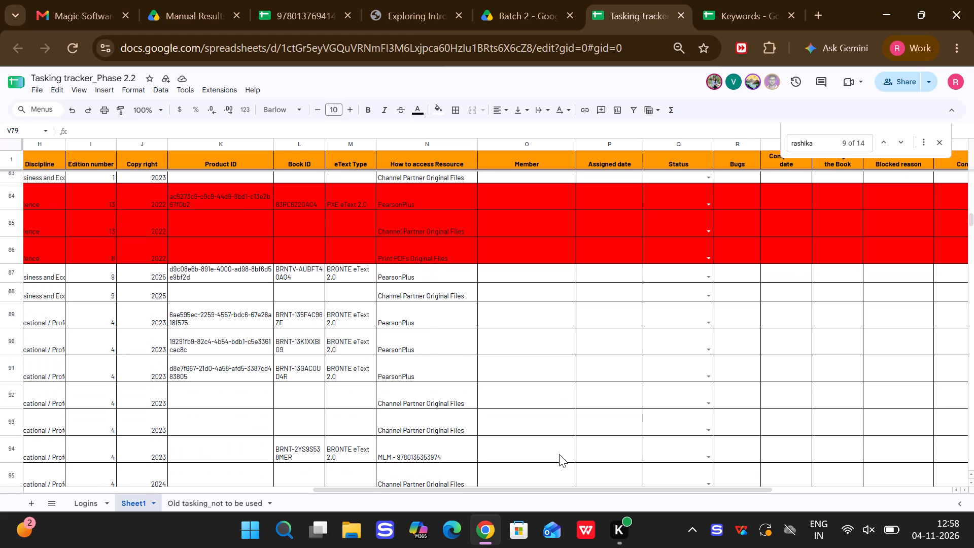
scroll(559, 454, "down", 8)
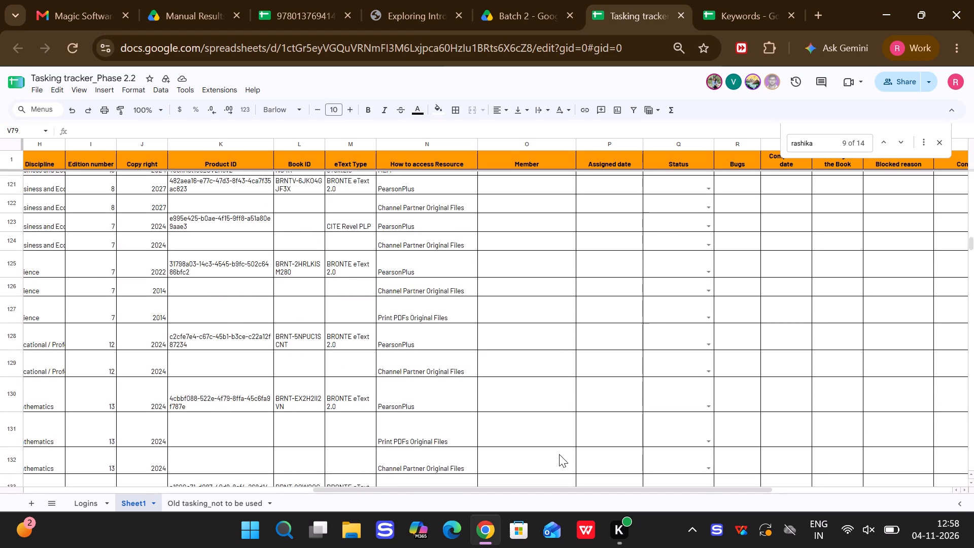
scroll(559, 454, "down", 5)
scroll(559, 454, "up", 4)
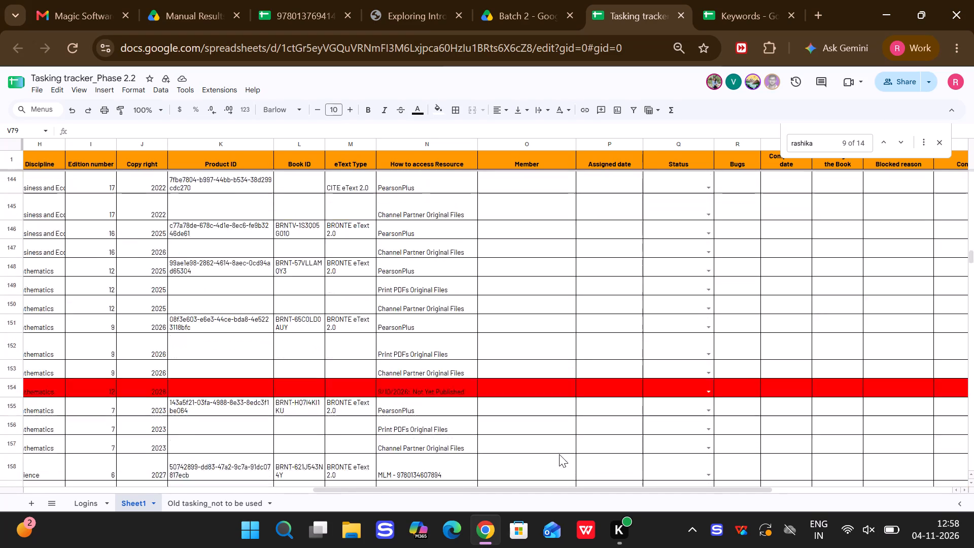
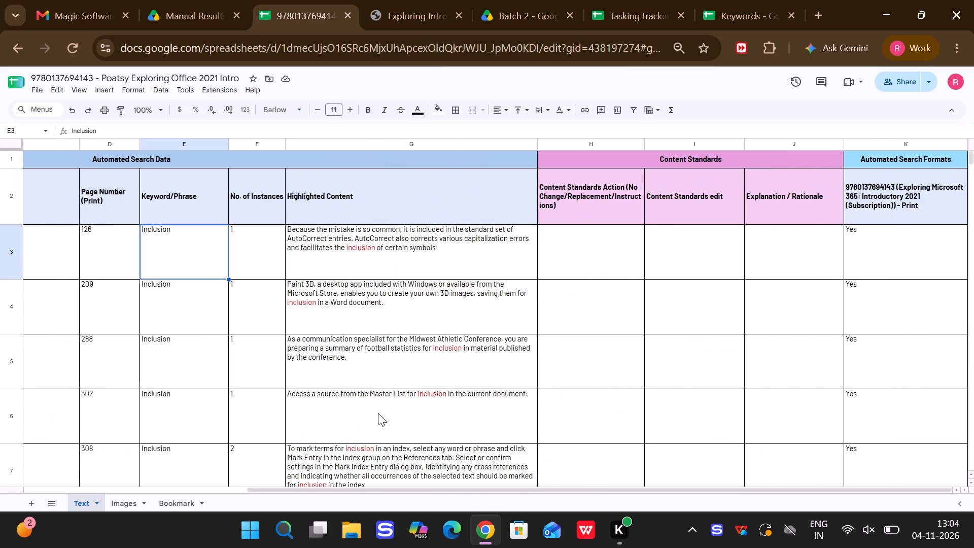
left_click(60, 9)
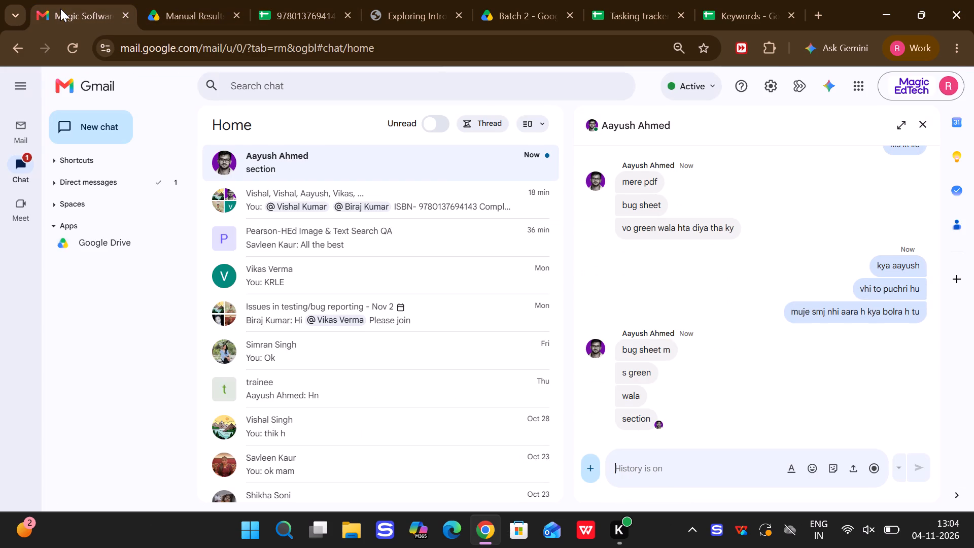
left_click(641, 465)
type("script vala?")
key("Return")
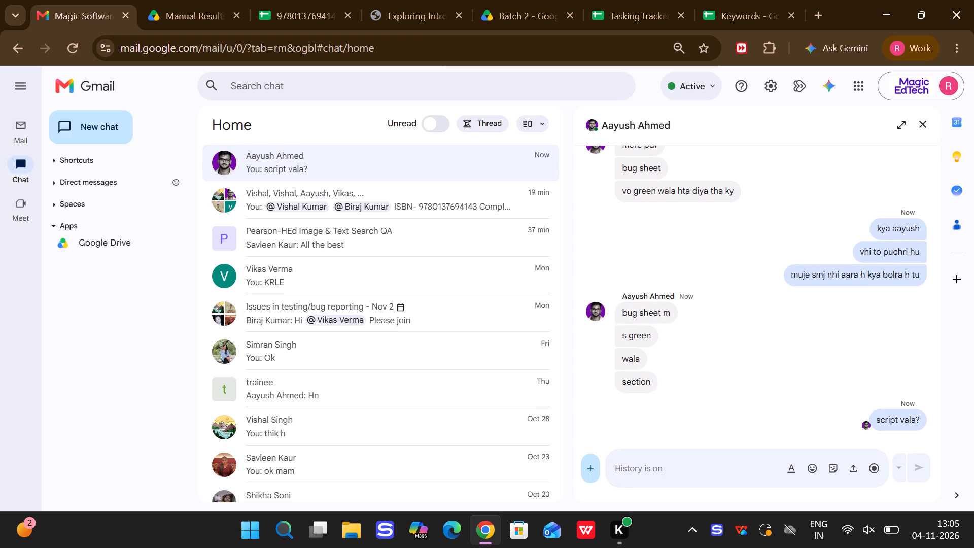
Capture a screenshot of the Text sheet's header rows across the visible columns and send it in the colleague's chat.
left_click(291, 20)
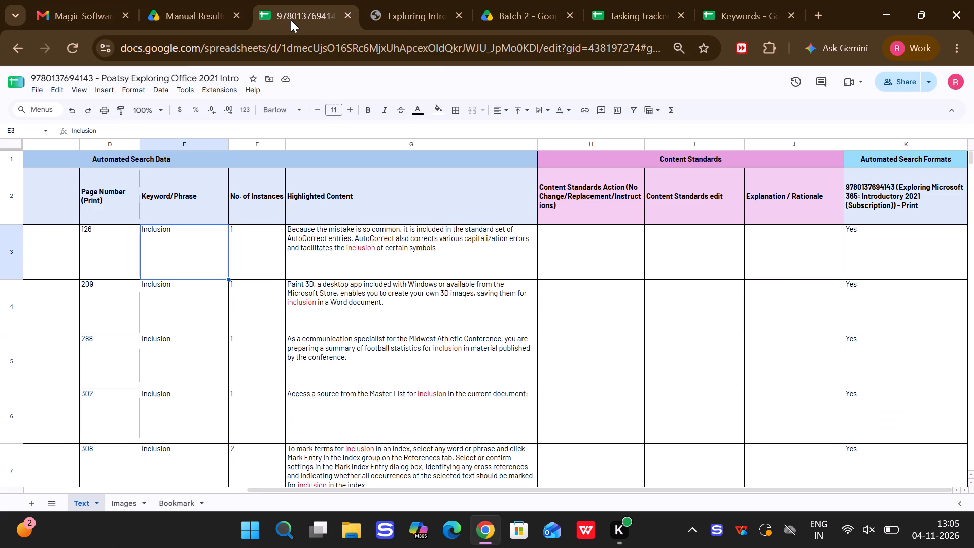
left_click(715, 539)
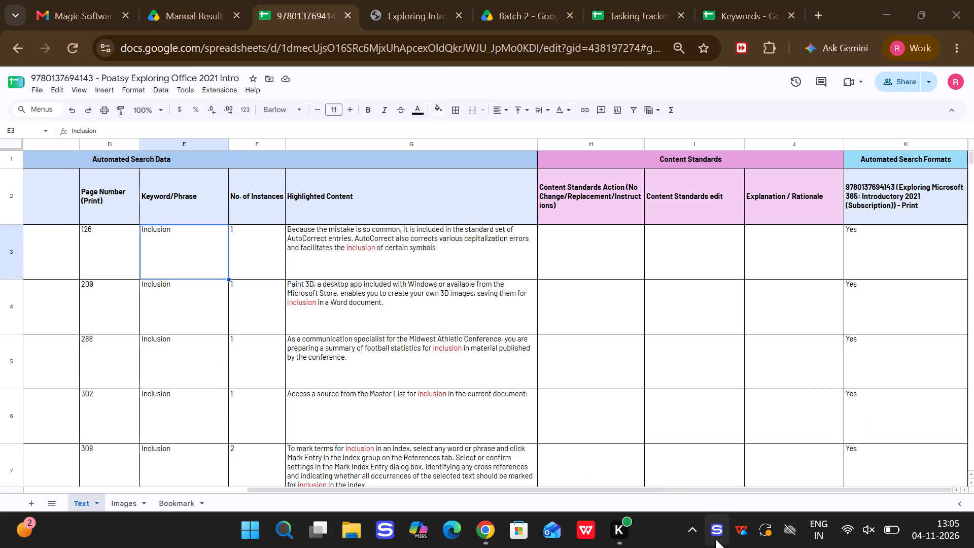
left_click_drag(31, 119, 504, 234)
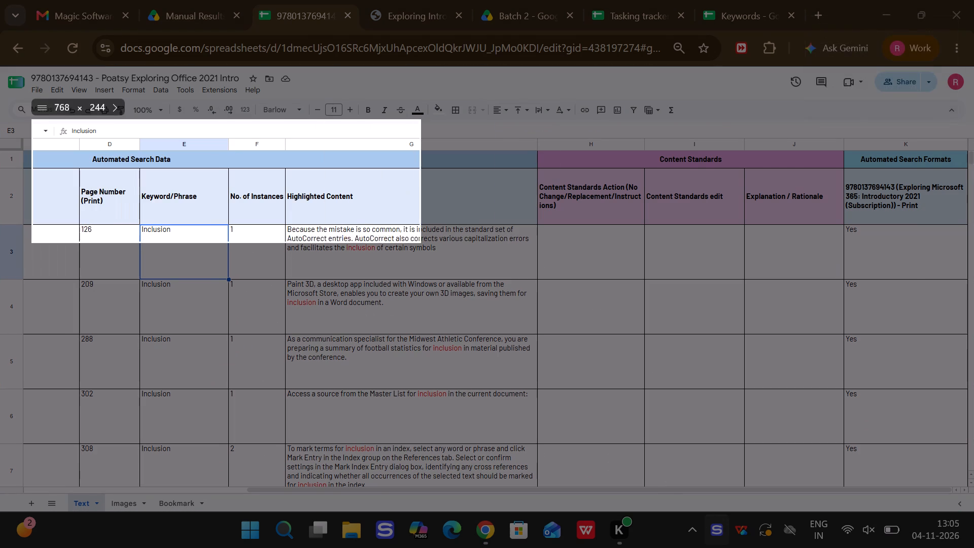
left_click_drag(504, 234, 916, 245)
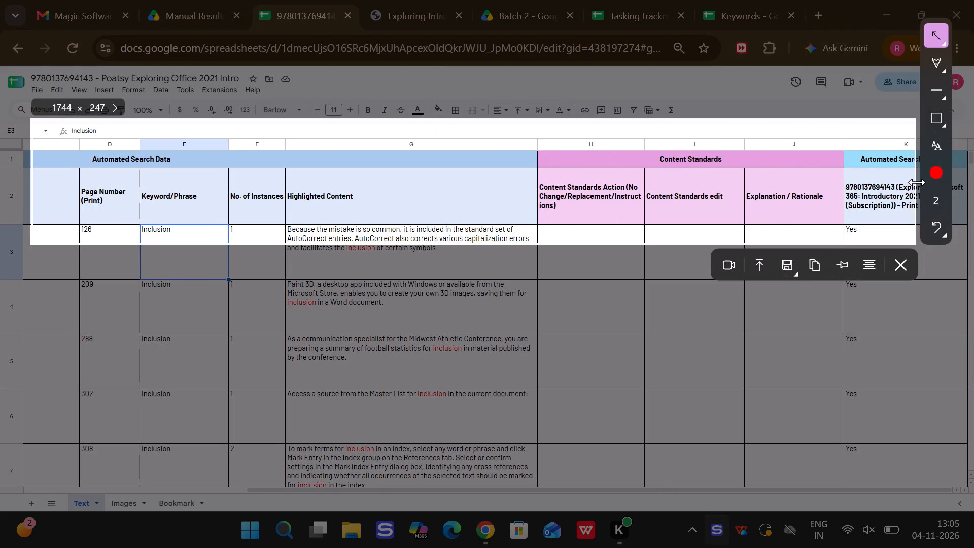
left_click_drag(917, 183, 973, 181)
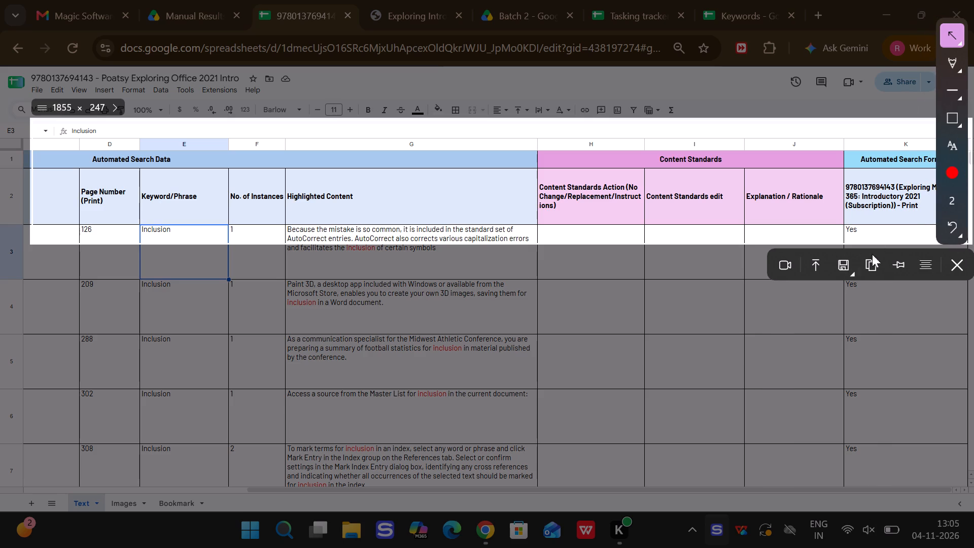
left_click(869, 261)
left_click(58, 8)
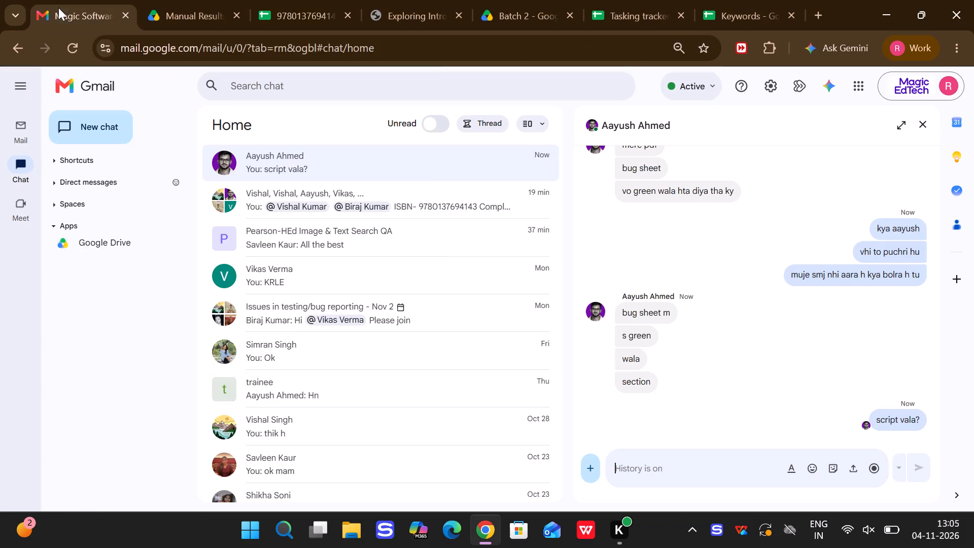
key("ctrl+v")
key("Return")
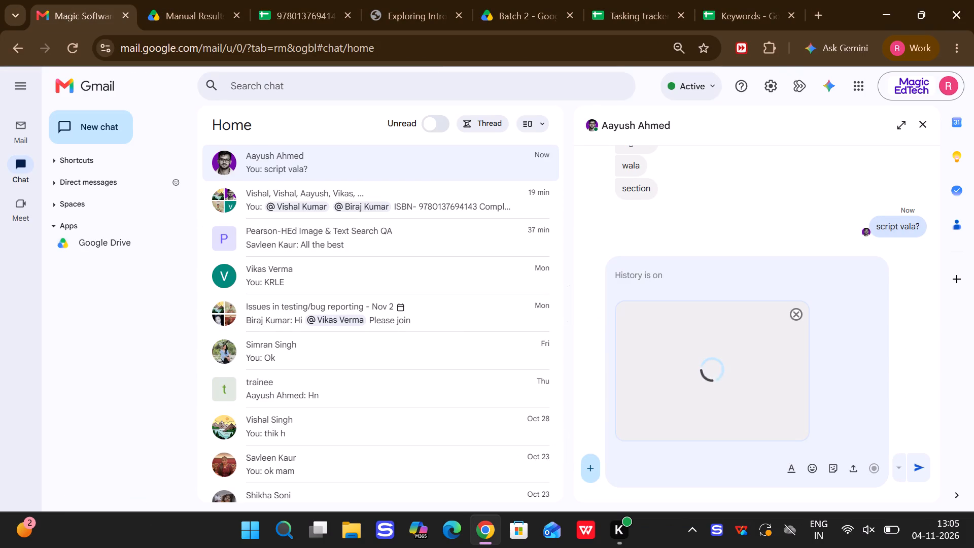
Send the colleague the messages "ase h sheet meri ab" and "sari".
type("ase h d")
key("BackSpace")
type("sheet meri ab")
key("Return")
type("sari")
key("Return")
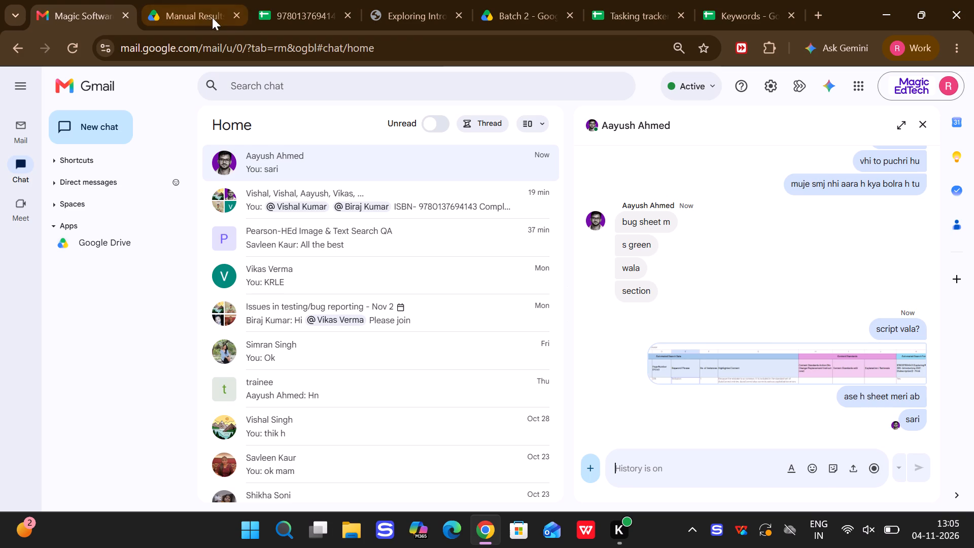
Read the "Checklist execution | Daily basis" email in the mailbox.
left_click(181, 3)
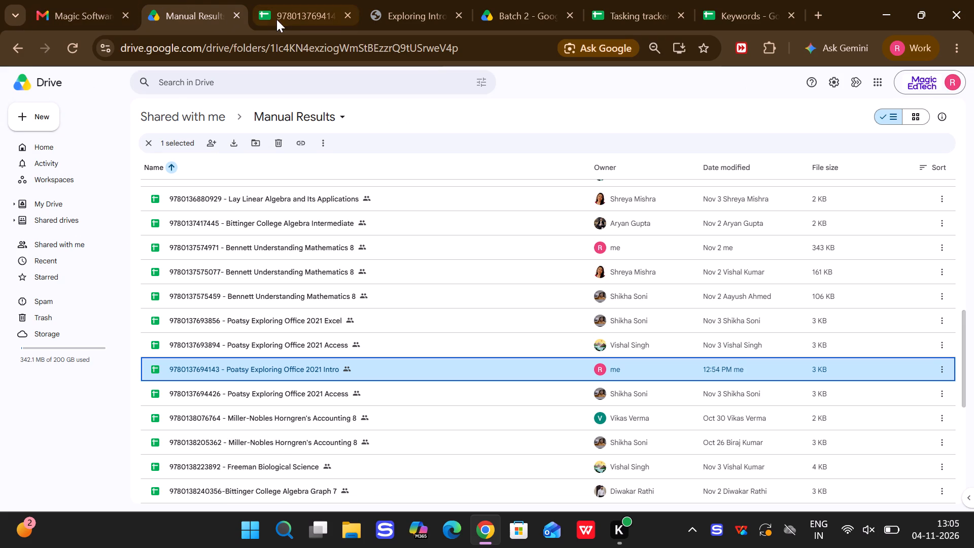
left_click(276, 19)
left_click(66, 4)
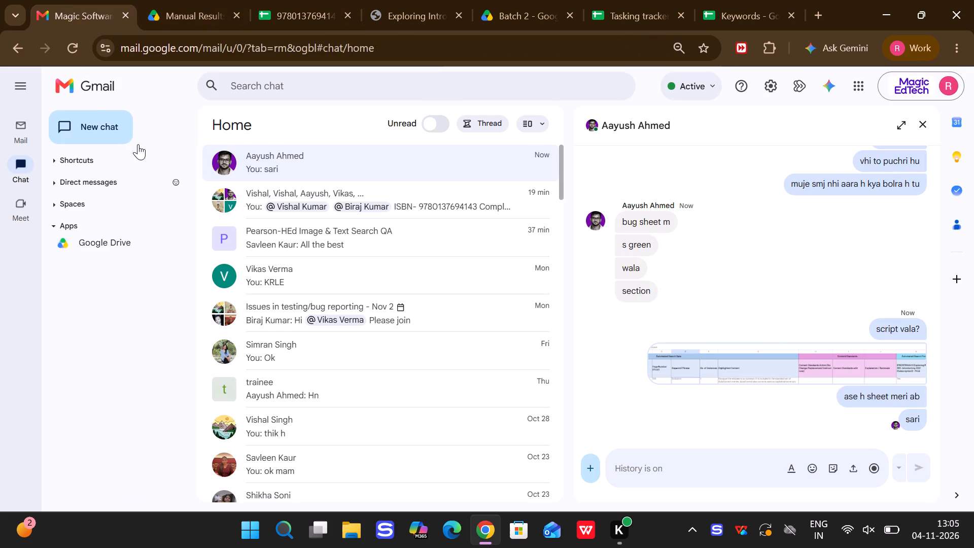
left_click(7, 129)
scroll(143, 198, "right", 1)
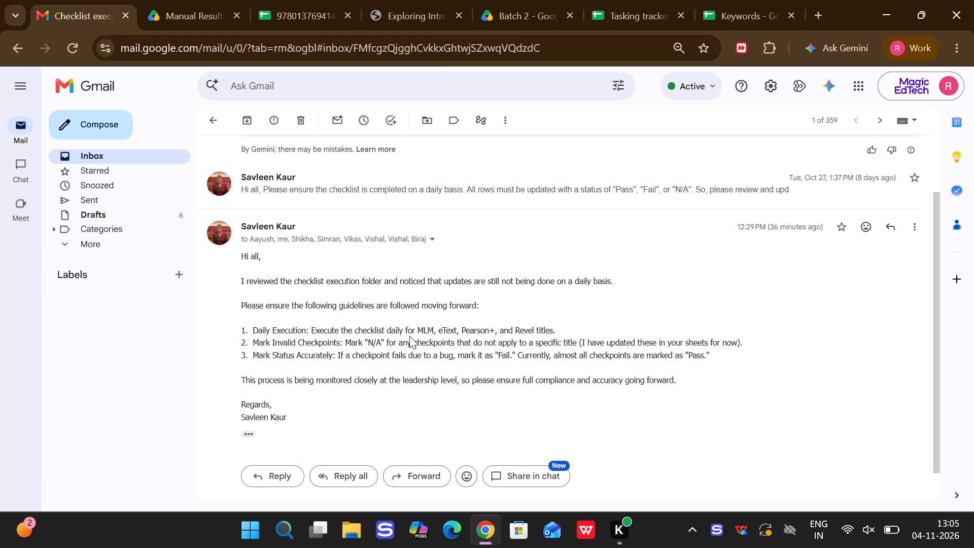
scroll(409, 336, "down", 1)
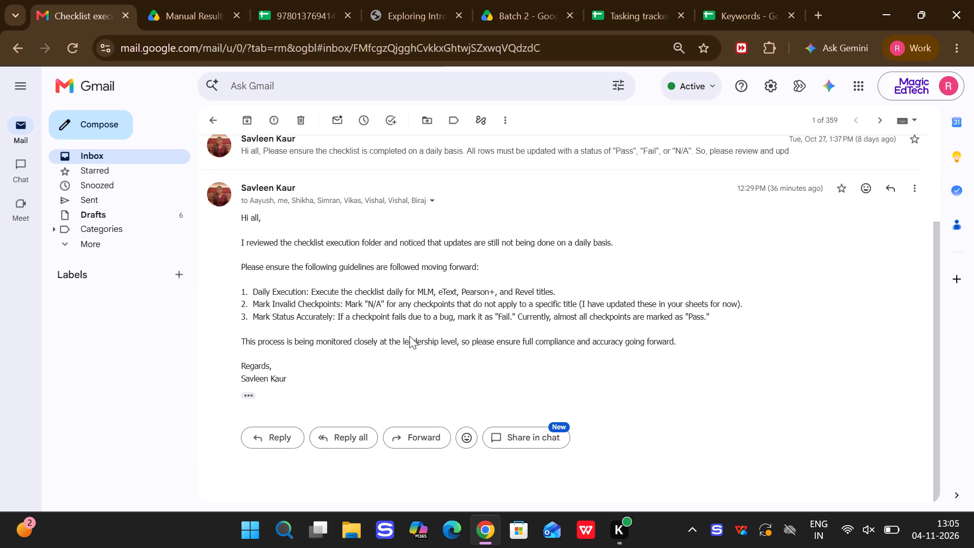
scroll(409, 336, "down", 1)
scroll(409, 336, "up", 5)
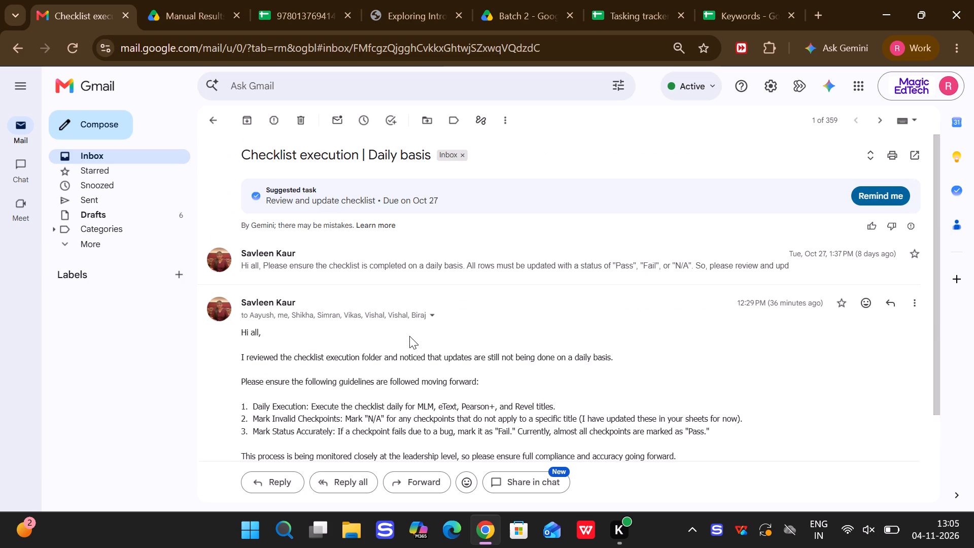
left_click(184, 0)
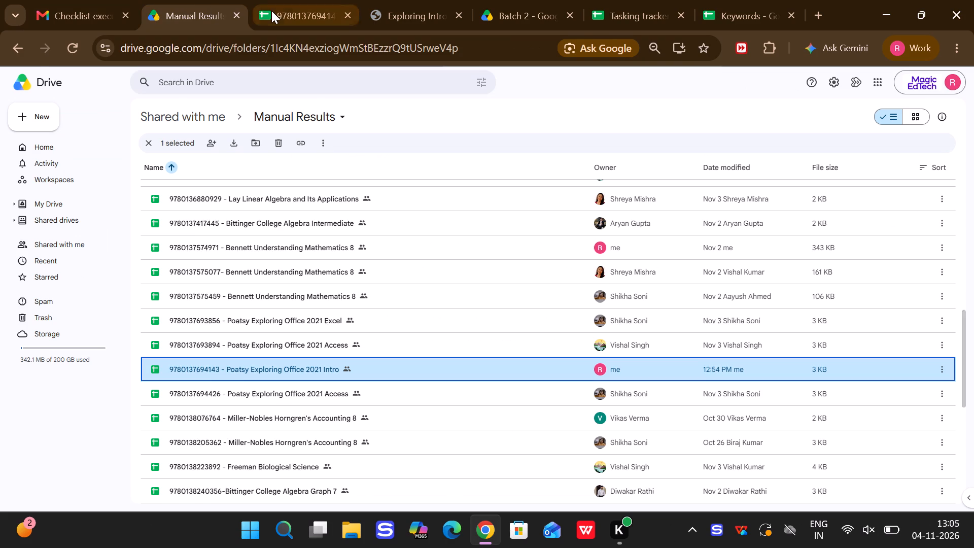
left_click(271, 11)
scroll(288, 292, "left", 1)
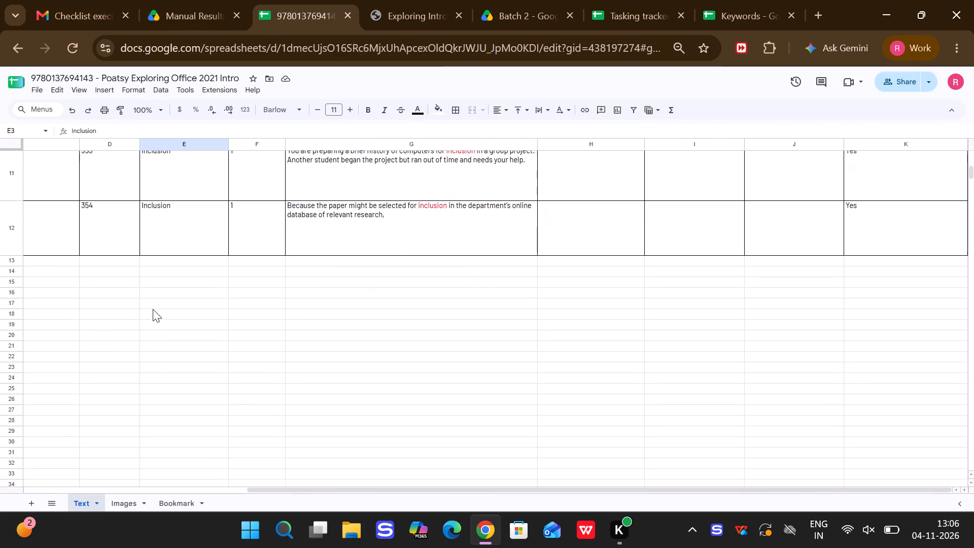
scroll(153, 309, "up", 1)
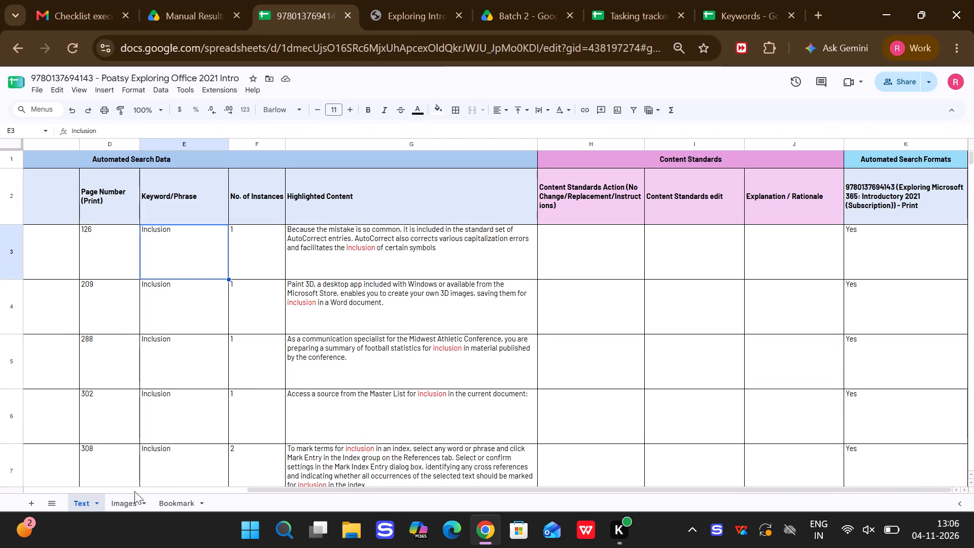
left_click(129, 507)
scroll(129, 507, "right", 1)
scroll(368, 363, "down", 1)
scroll(252, 0, "left", 1)
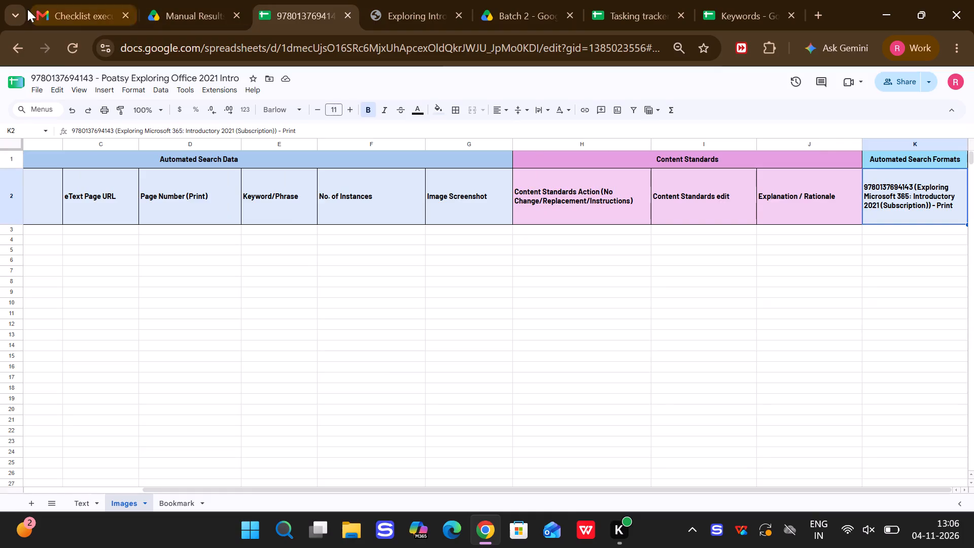
scroll(27, 9, "left", 1)
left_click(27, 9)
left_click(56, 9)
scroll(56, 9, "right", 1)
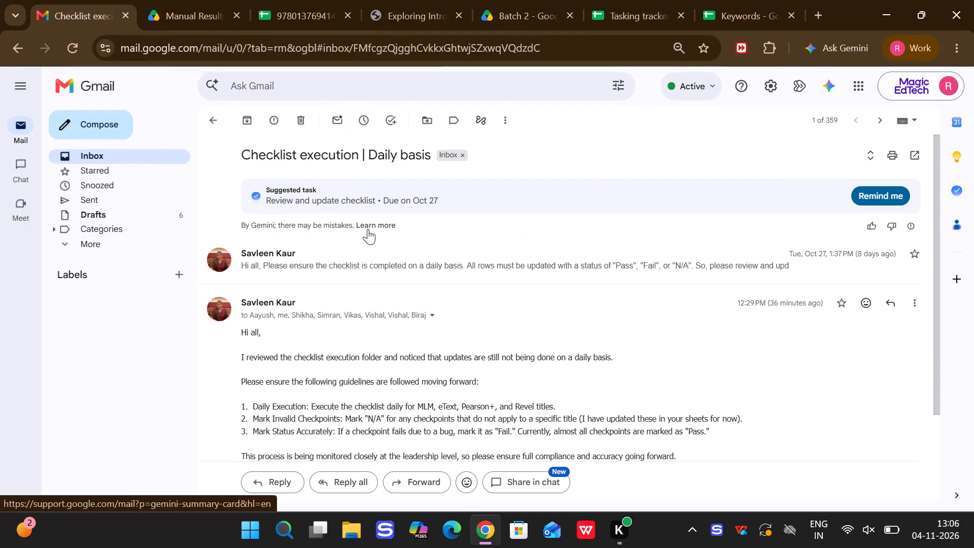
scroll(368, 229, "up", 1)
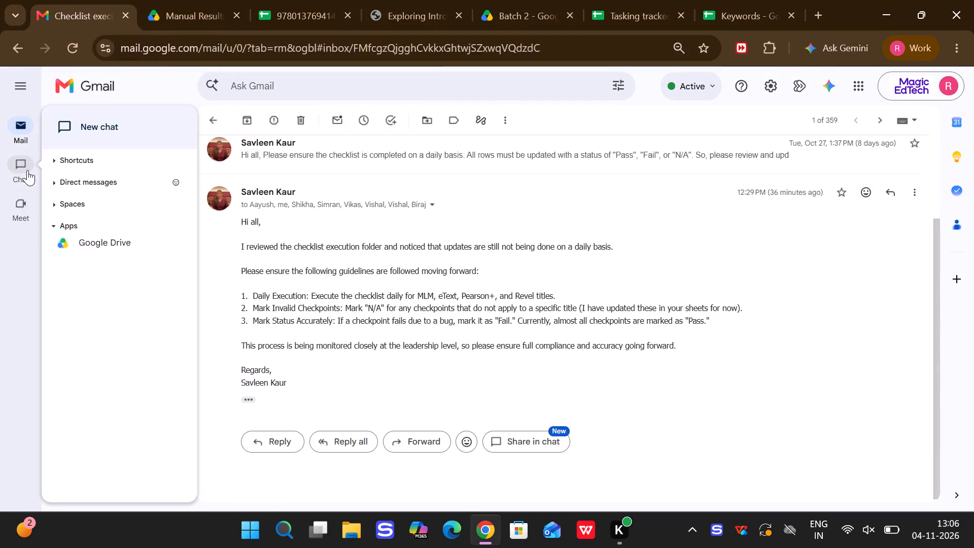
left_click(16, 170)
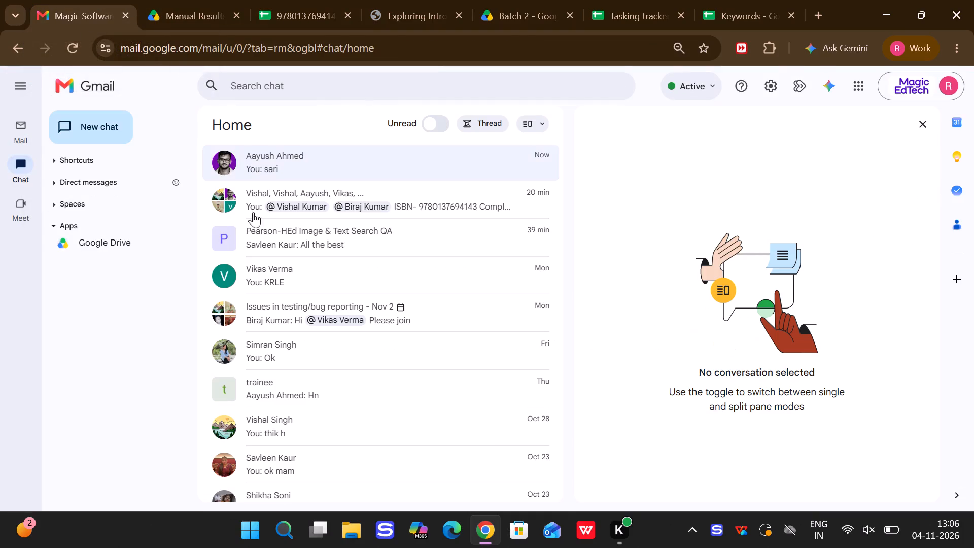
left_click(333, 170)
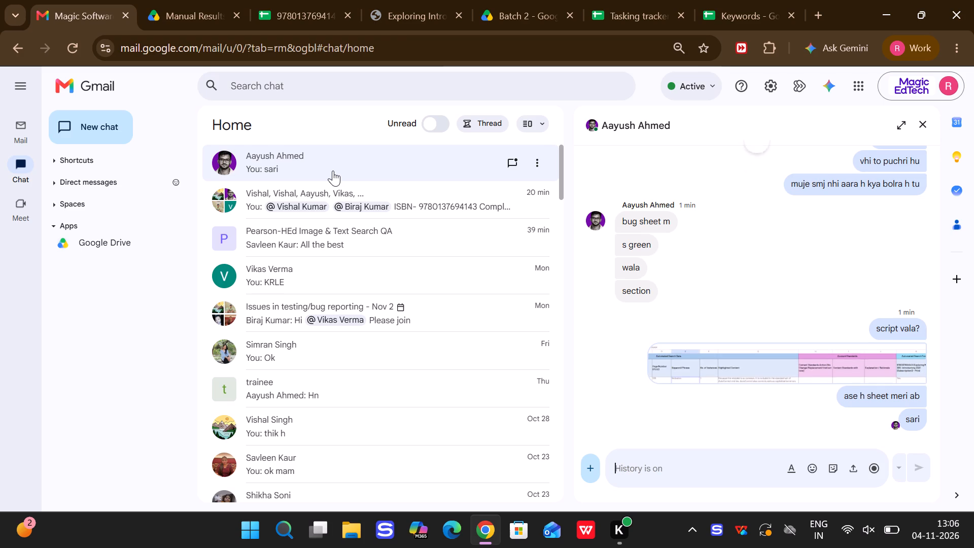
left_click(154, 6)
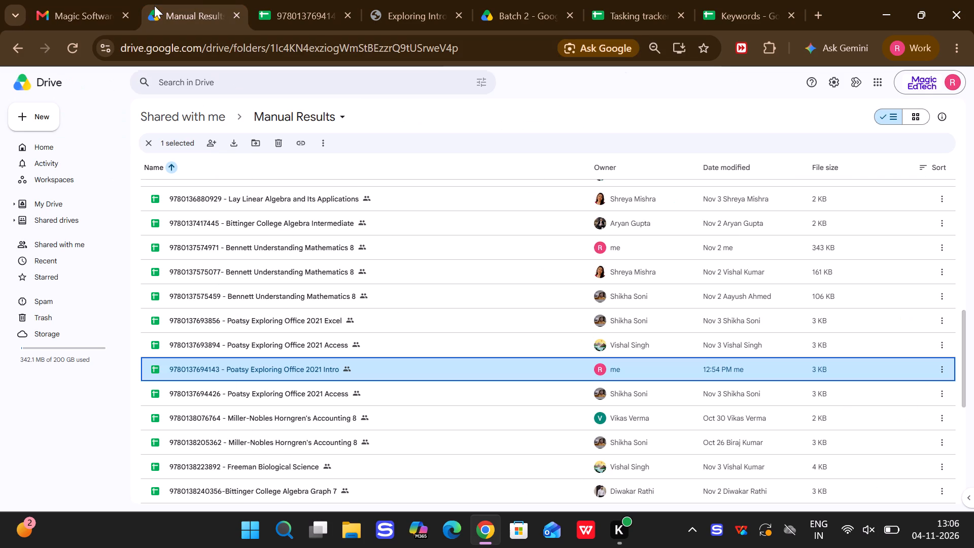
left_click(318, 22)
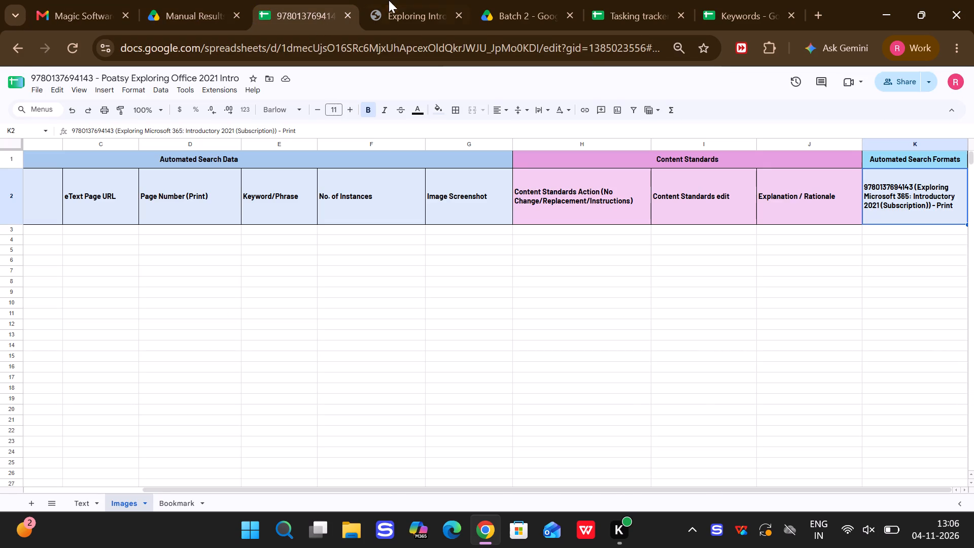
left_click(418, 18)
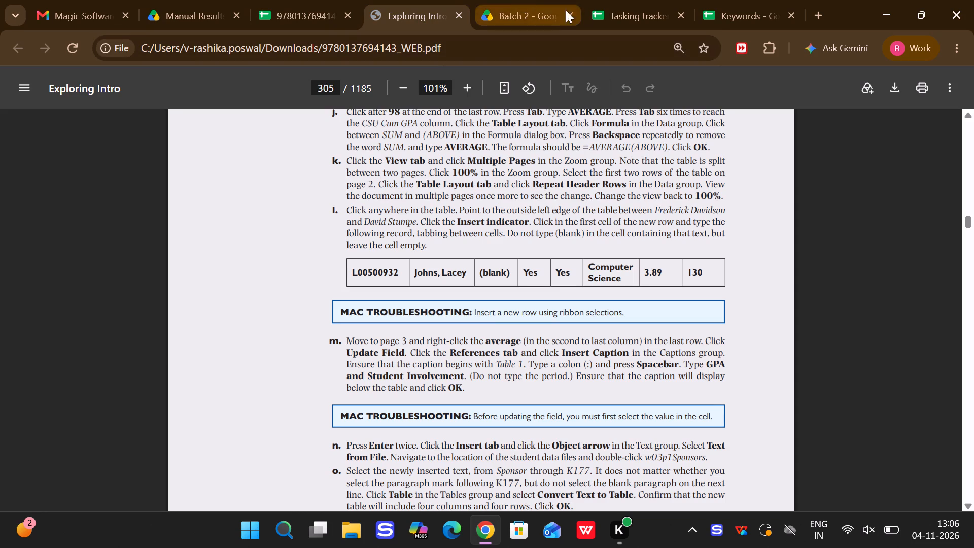
left_click(101, 0)
scroll(601, 328, "up", 3)
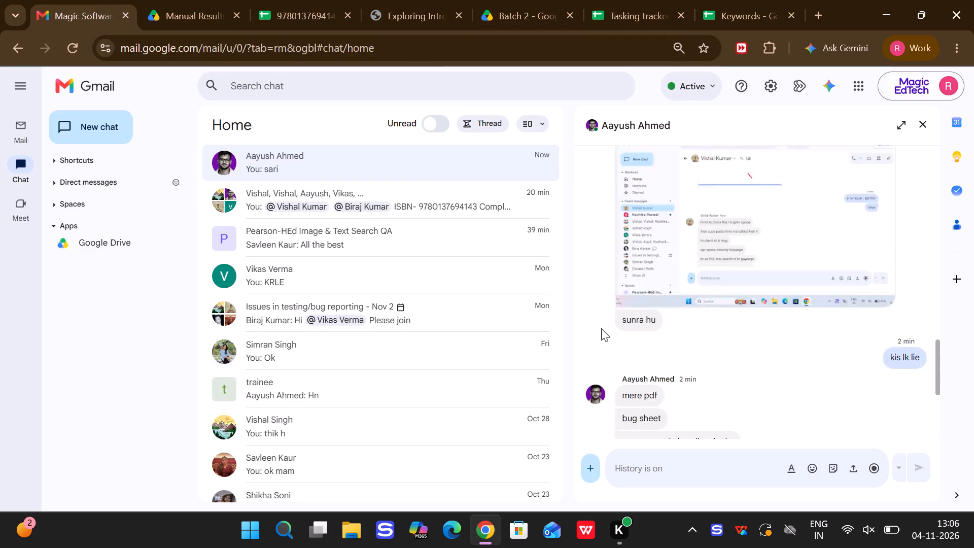
scroll(601, 328, "up", 5)
scroll(601, 328, "down", 3)
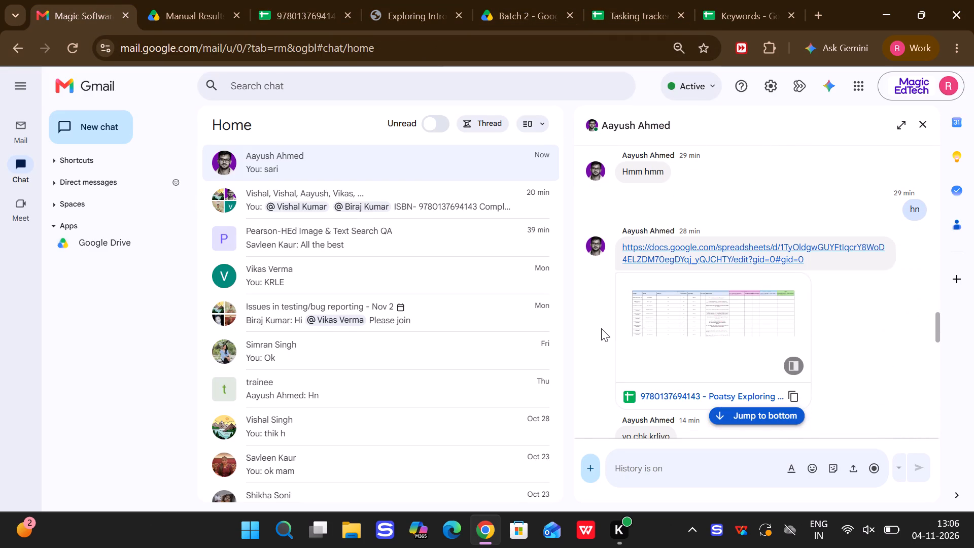
left_click(726, 301)
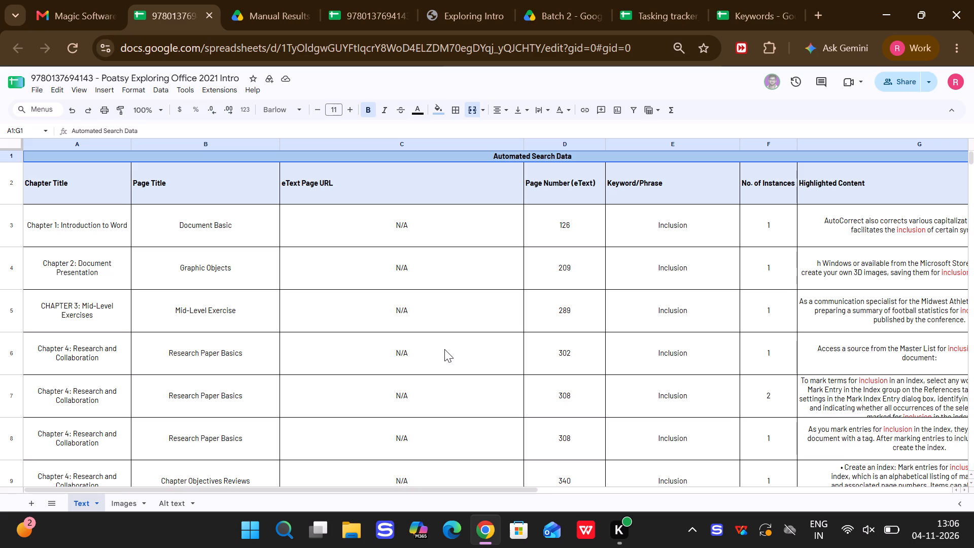
left_click(444, 349)
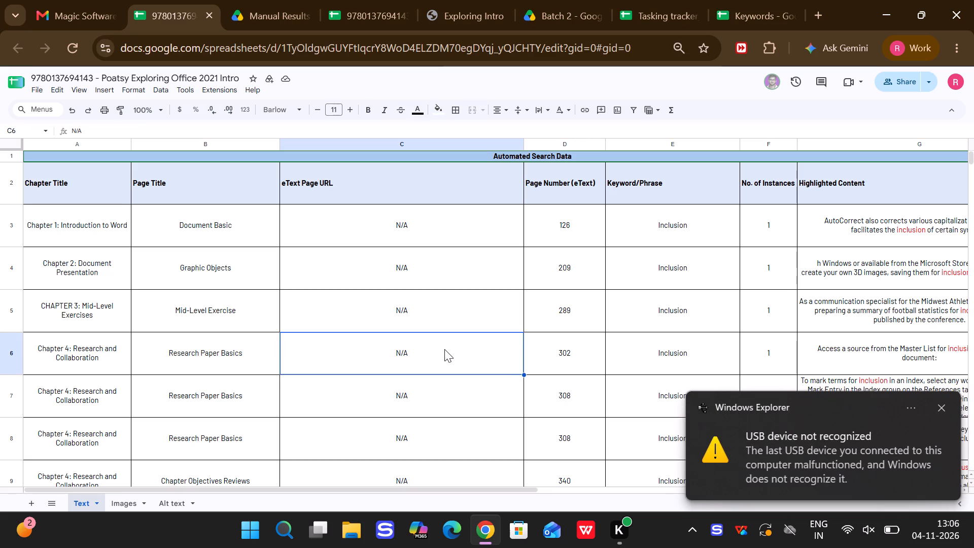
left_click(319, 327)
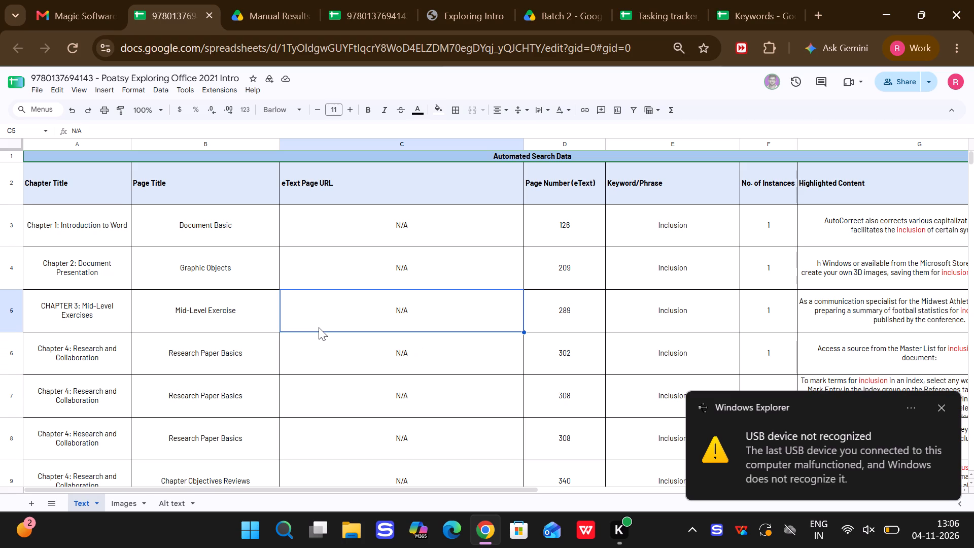
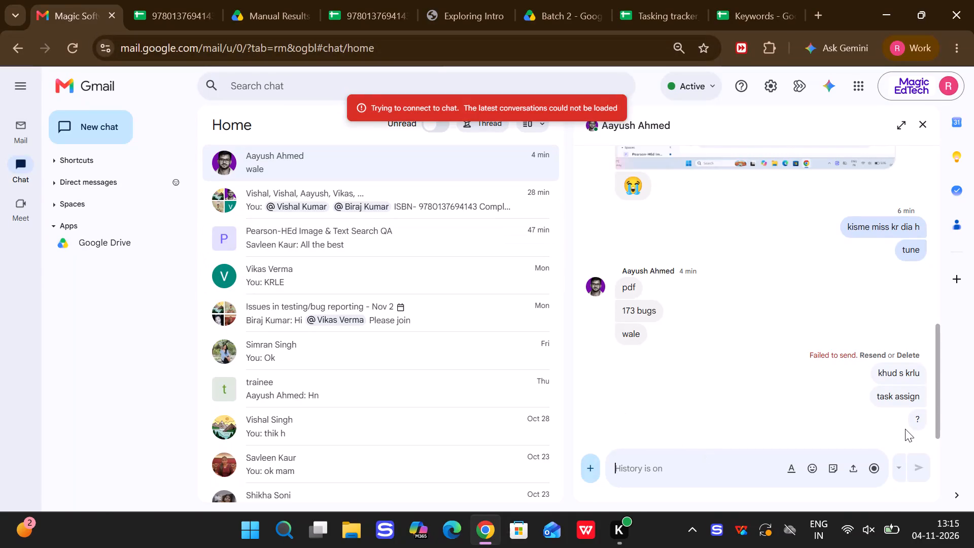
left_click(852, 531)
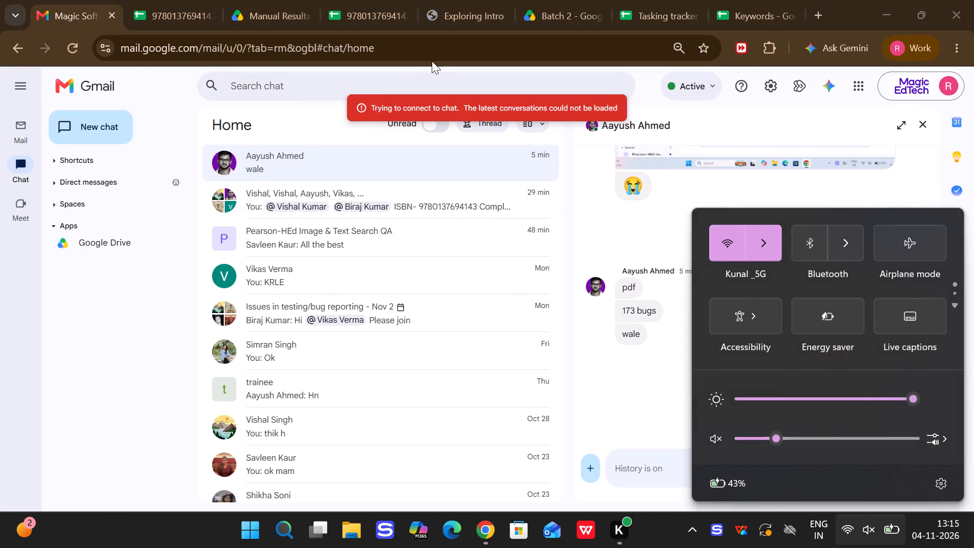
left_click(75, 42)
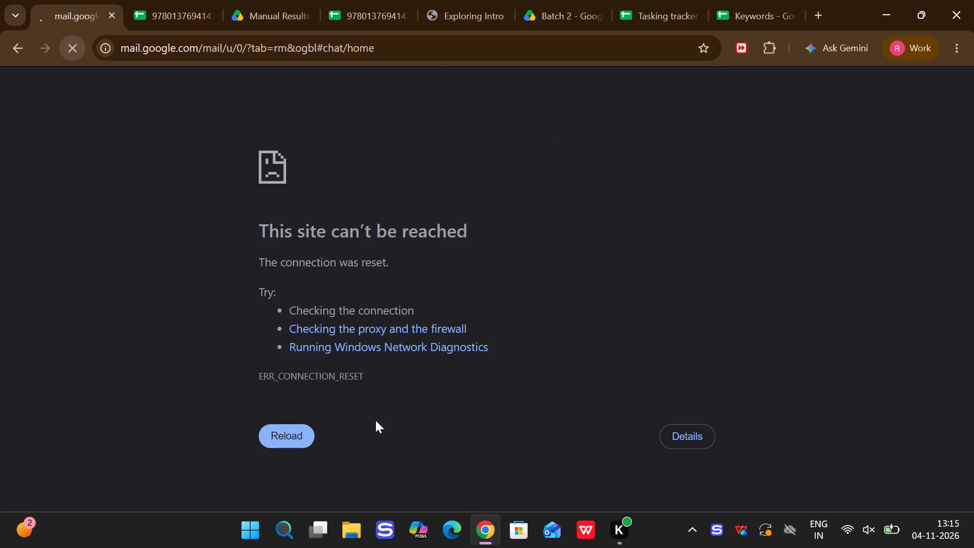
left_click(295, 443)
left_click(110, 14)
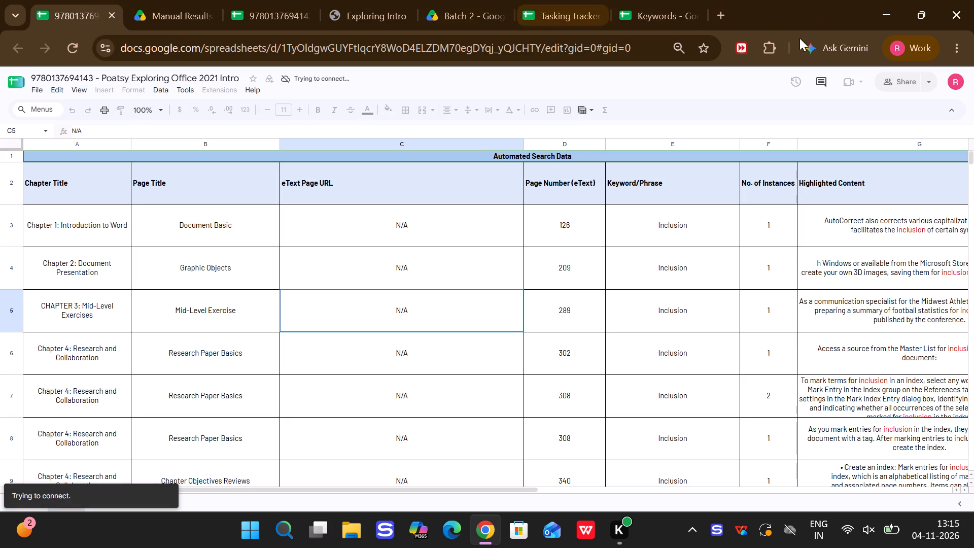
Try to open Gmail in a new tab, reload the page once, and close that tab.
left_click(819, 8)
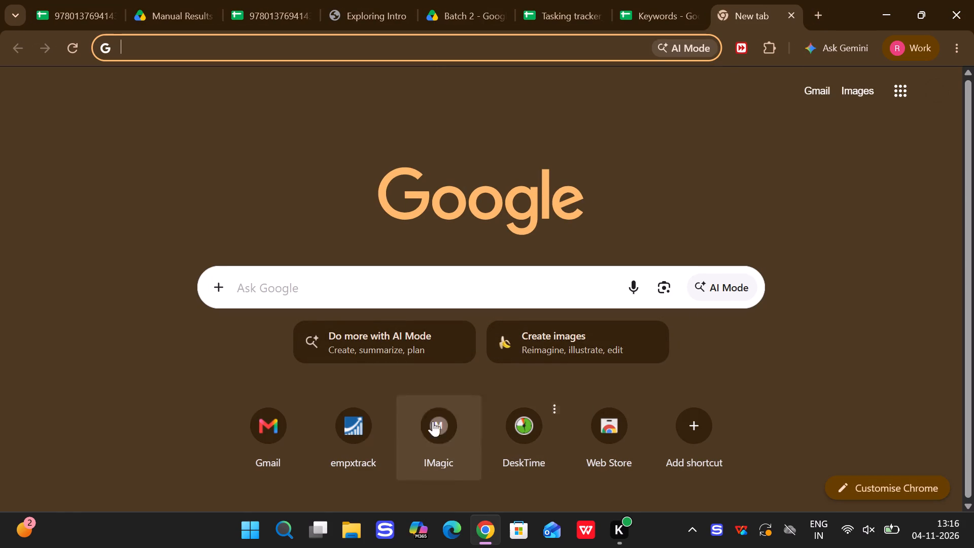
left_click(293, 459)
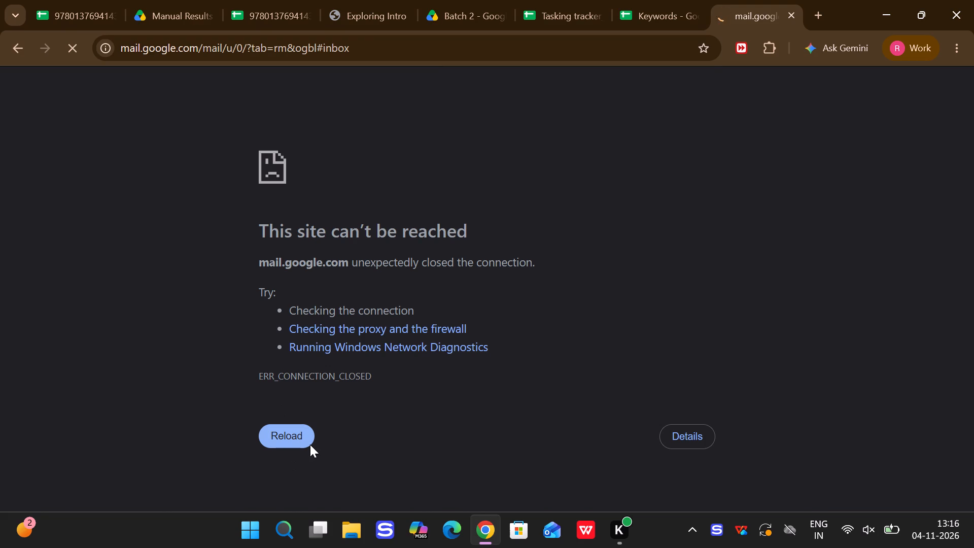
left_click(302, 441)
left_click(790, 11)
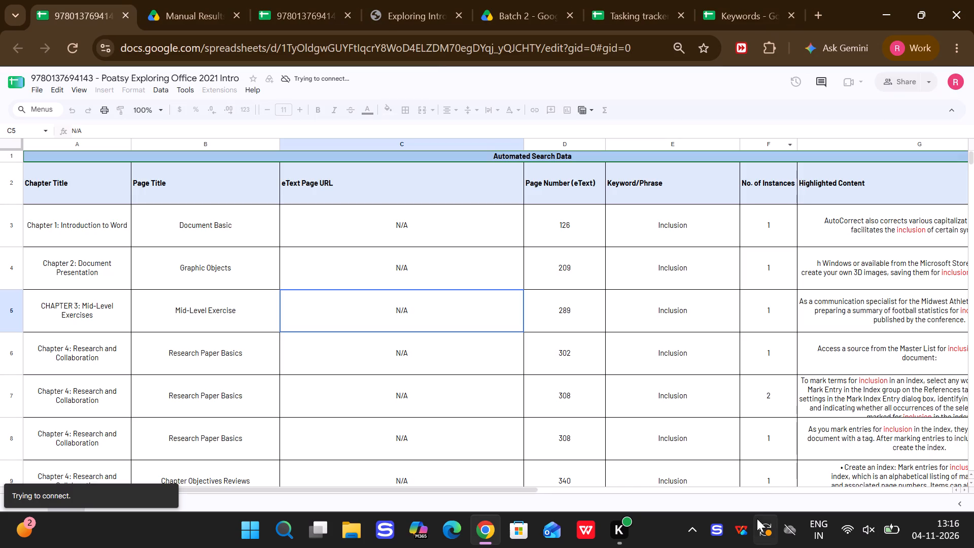
Check the available Wi-Fi networks and show the connection options of the secured network listed just below the connected one.
left_click(852, 521)
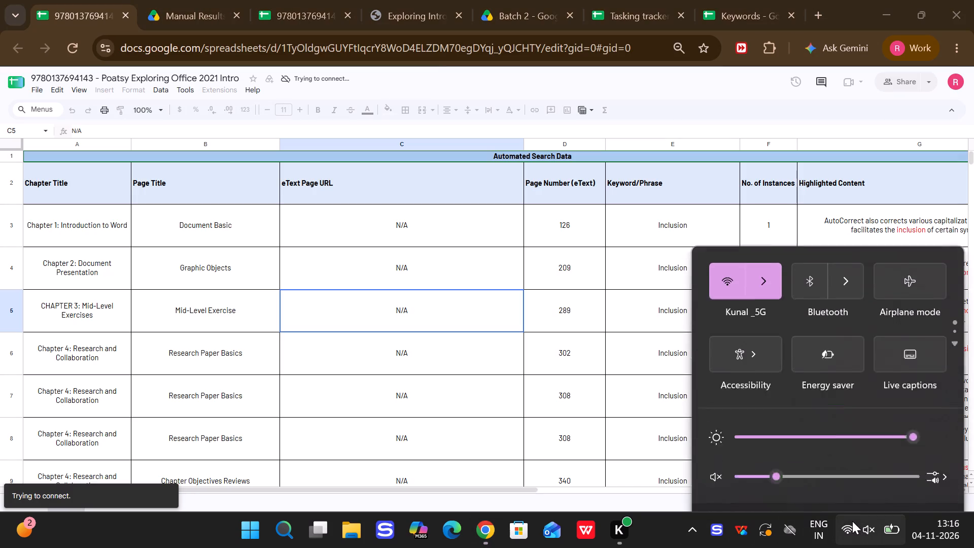
left_click(768, 252)
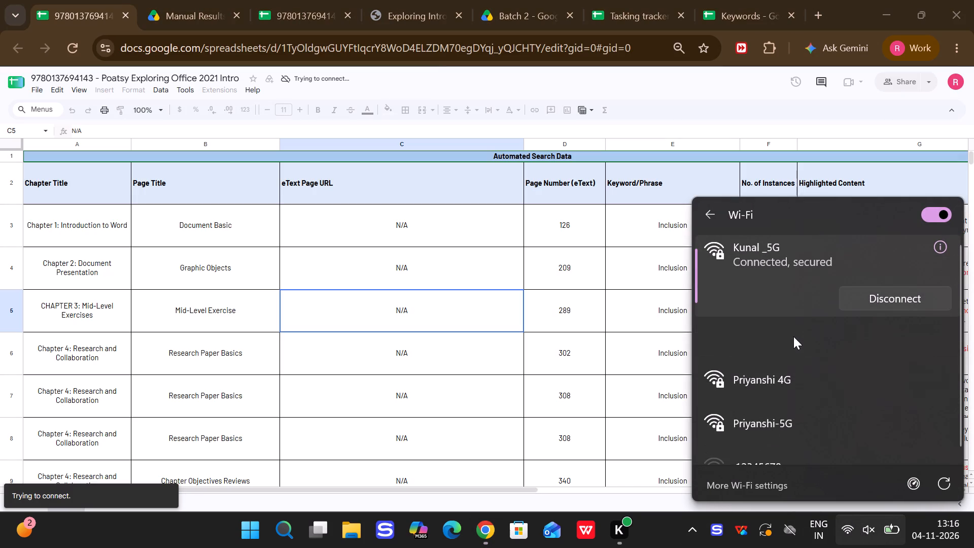
left_click(788, 344)
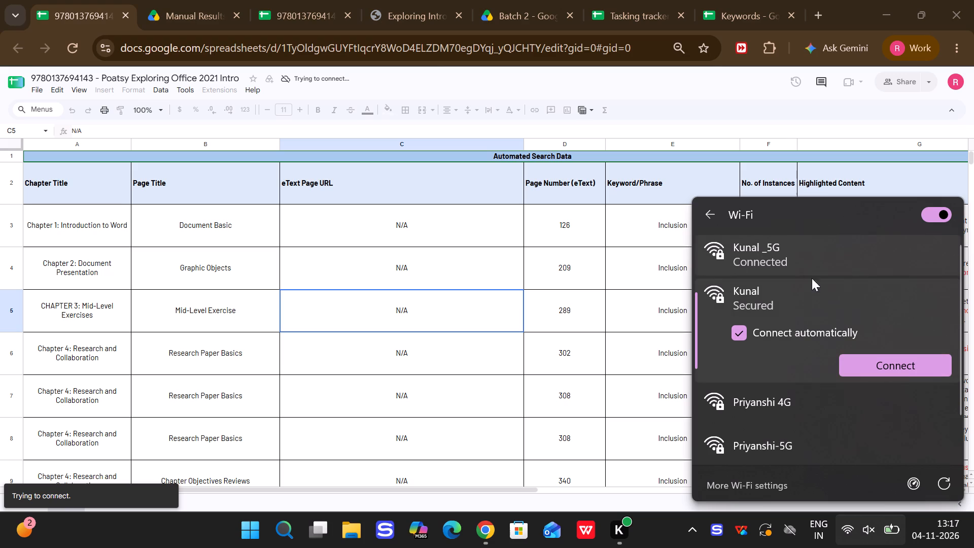
Try again to open Gmail in a new tab, reload the page once, and close the browser window.
left_click(823, 11)
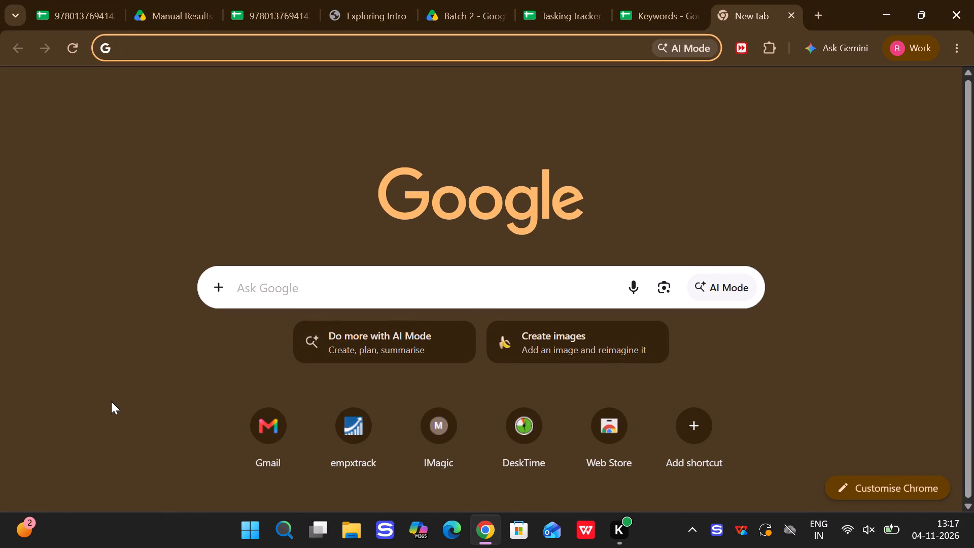
double_click(259, 430)
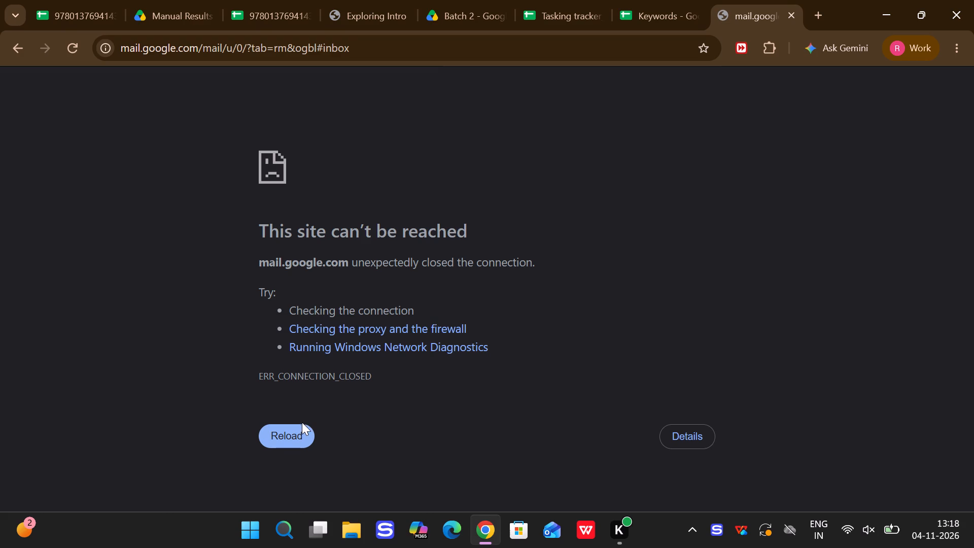
left_click(294, 435)
left_click(952, 16)
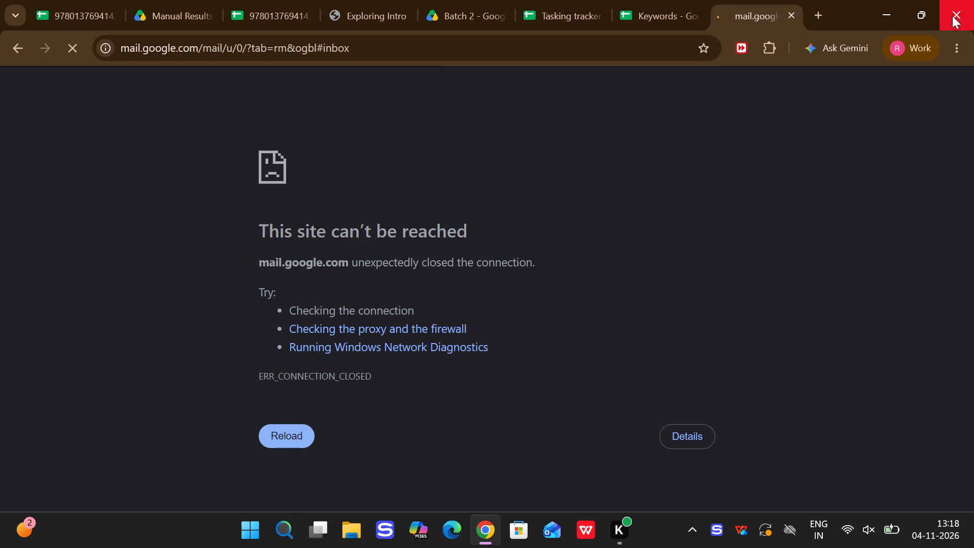
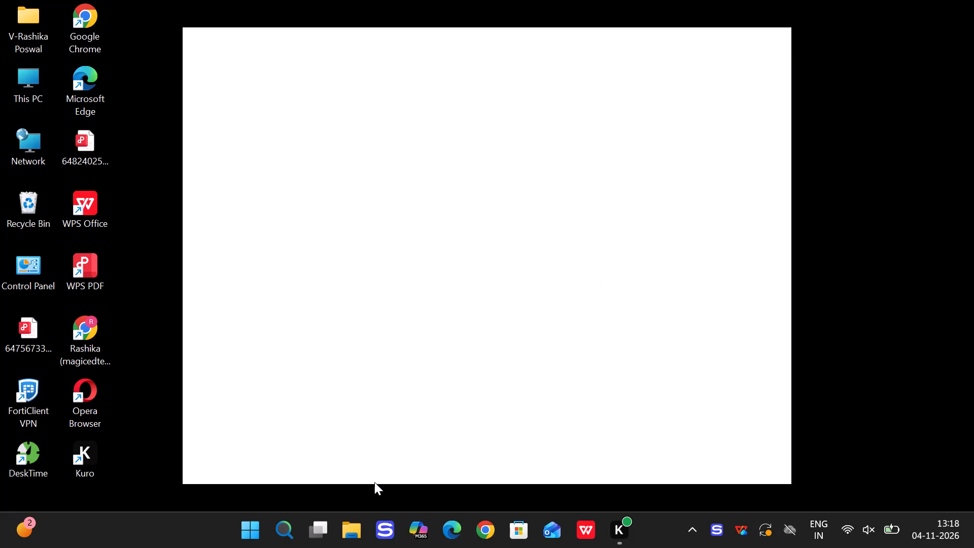
Open the Windows power options for the computer.
left_click(248, 527)
left_click(673, 476)
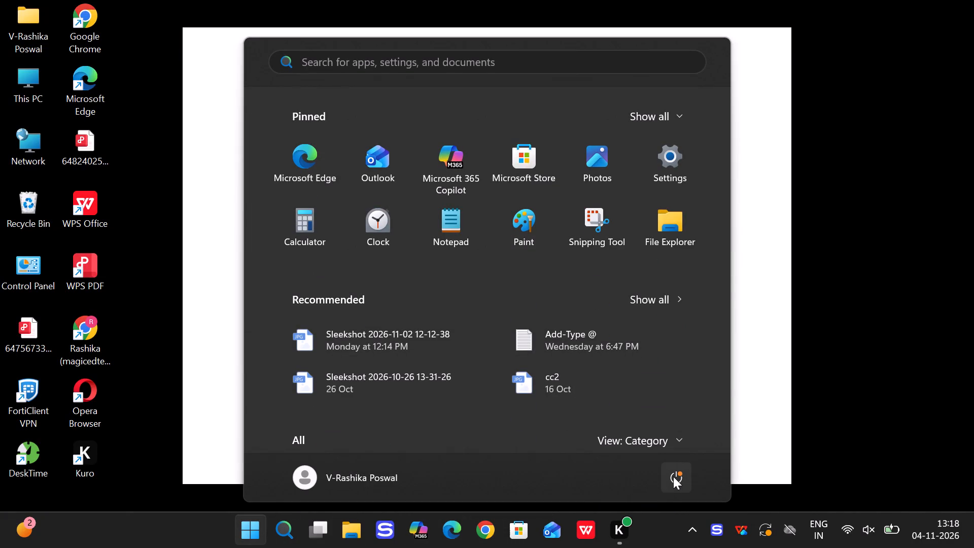